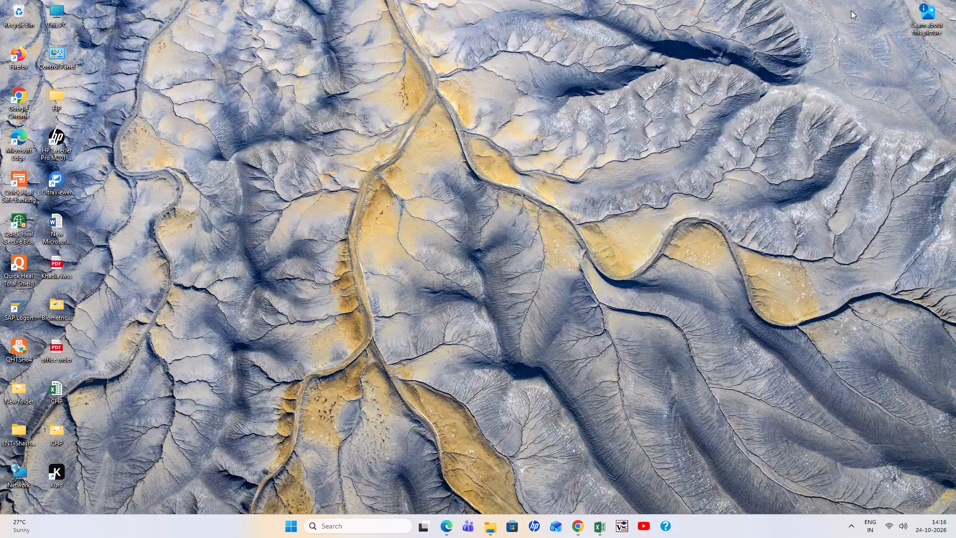
Open the KHADIA Excel workbook from the PERFORMANCE CERTIFICATE OF RENTAL SYSTEMS folder on USB Drive (F:).
{"action": "double_click", "coordinate": [59, 16]}
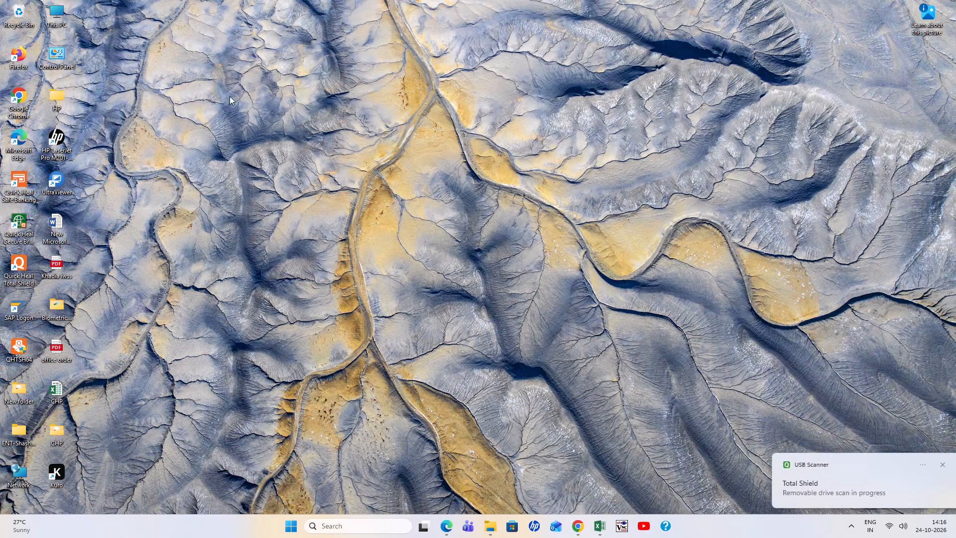
{"action": "double_click", "coordinate": [540, 105]}
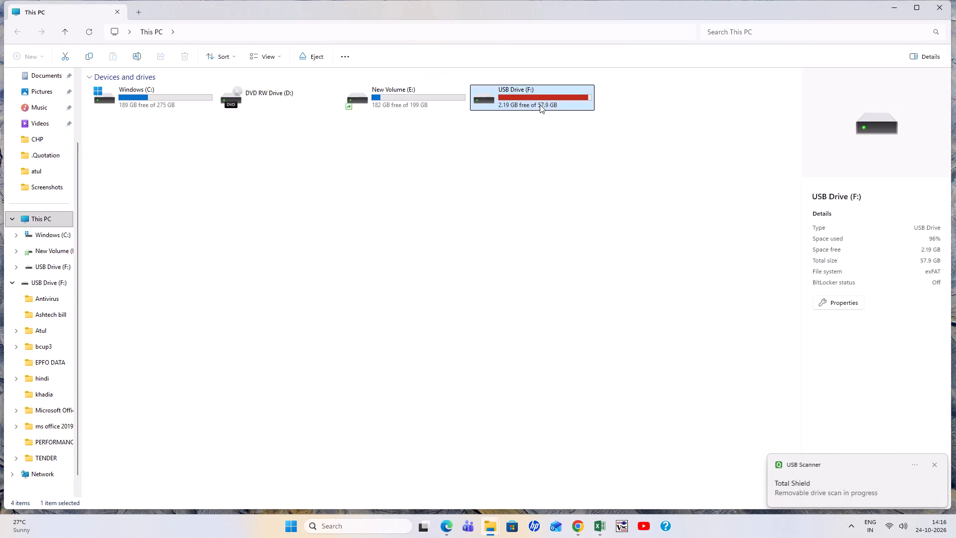
{"action": "double_click", "coordinate": [138, 212]}
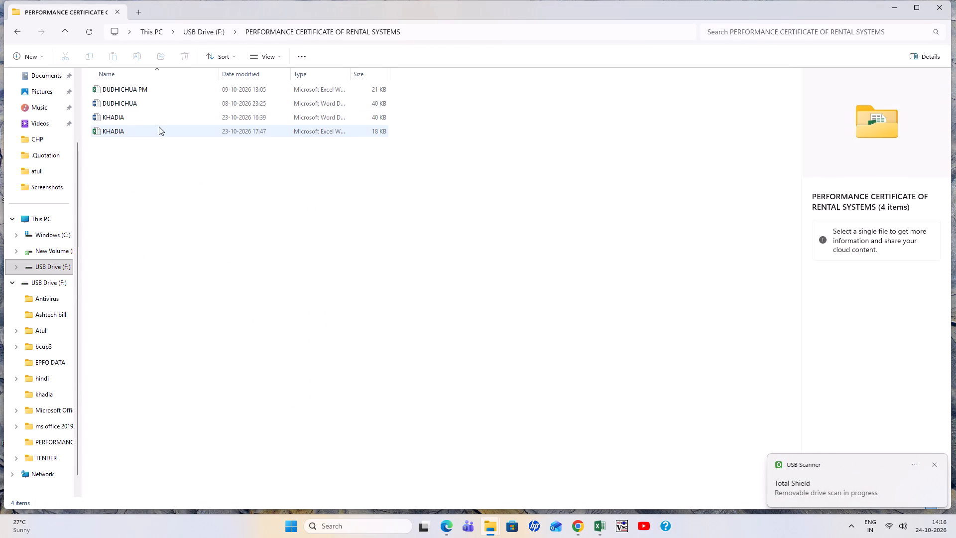
{"action": "double_click", "coordinate": [159, 127]}
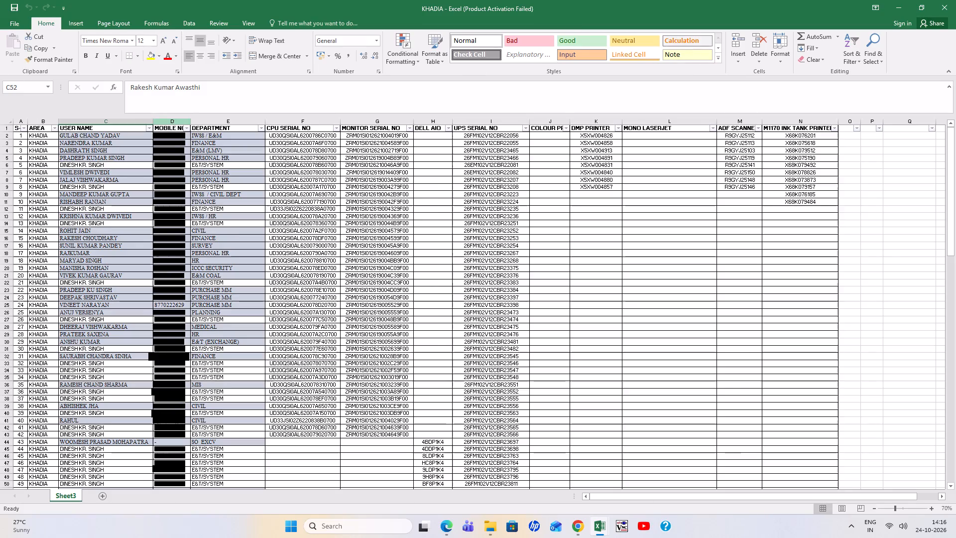
Filter the DEPARTMENT column by color to show only the rows with blue-grey shaded cells.
{"action": "scroll", "coordinate": [225, 335], "scroll_direction": "down", "scroll_amount": 11}
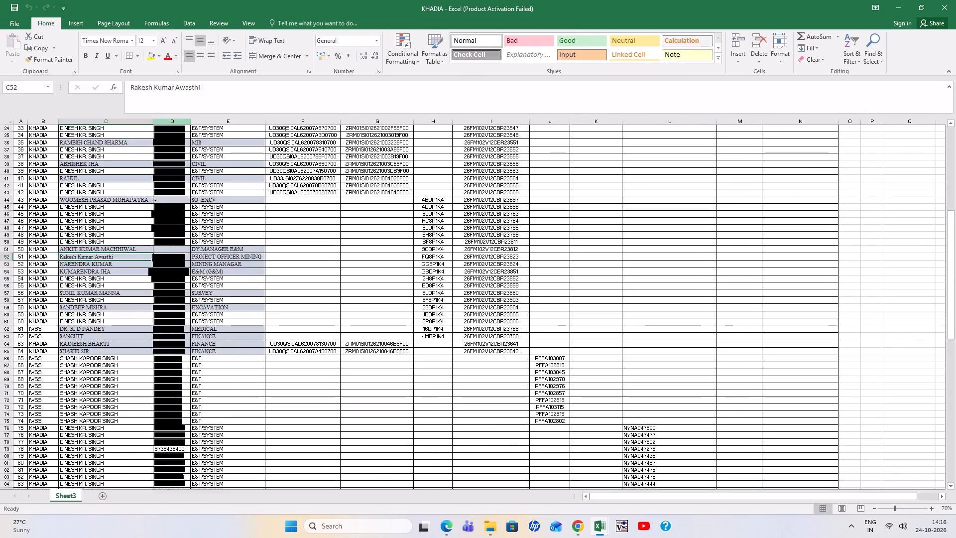
{"action": "scroll", "coordinate": [218, 337], "scroll_direction": "down", "scroll_amount": 3}
{"action": "scroll", "coordinate": [218, 337], "scroll_direction": "up", "scroll_amount": 20}
{"action": "scroll", "coordinate": [218, 337], "scroll_direction": "up", "scroll_amount": 3}
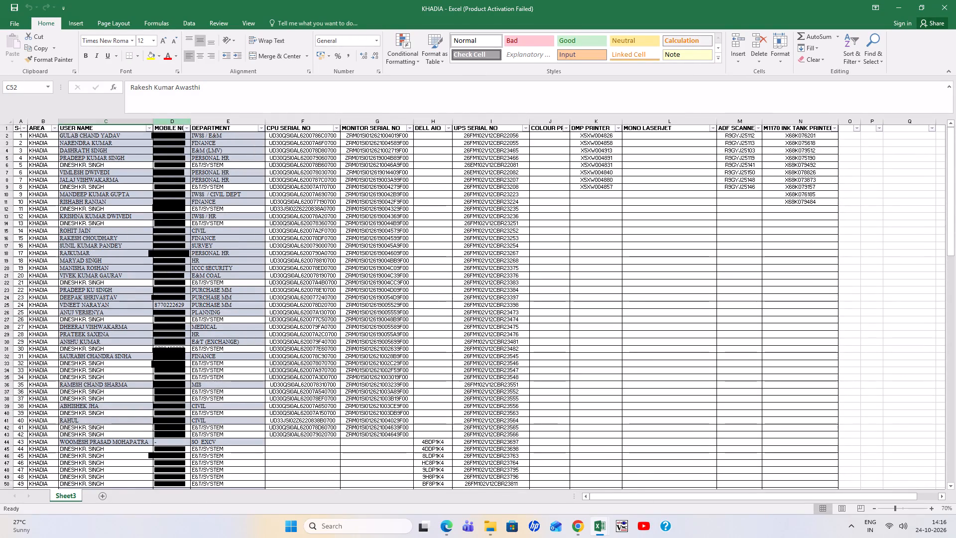
{"action": "left_click", "coordinate": [263, 129]}
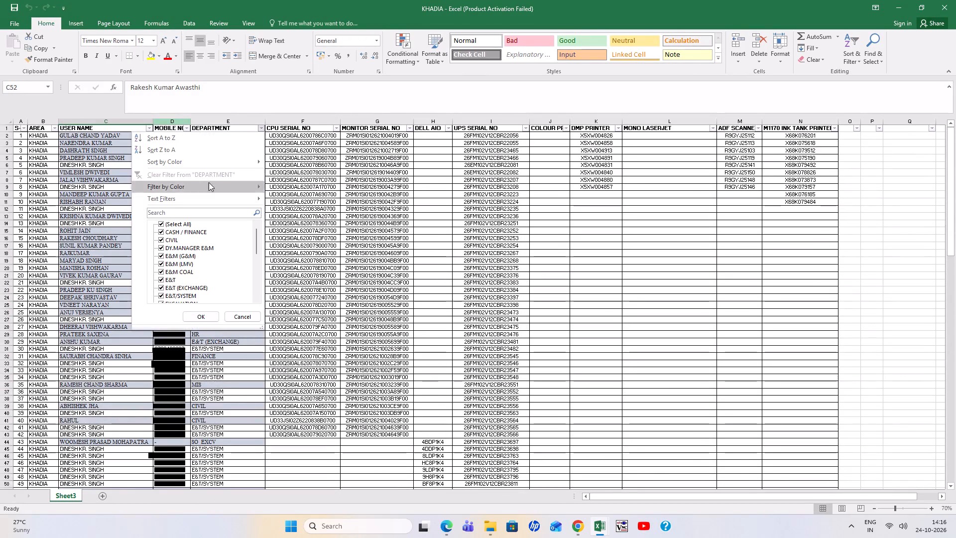
{"action": "left_click", "coordinate": [208, 183]}
{"action": "left_click", "coordinate": [279, 197]}
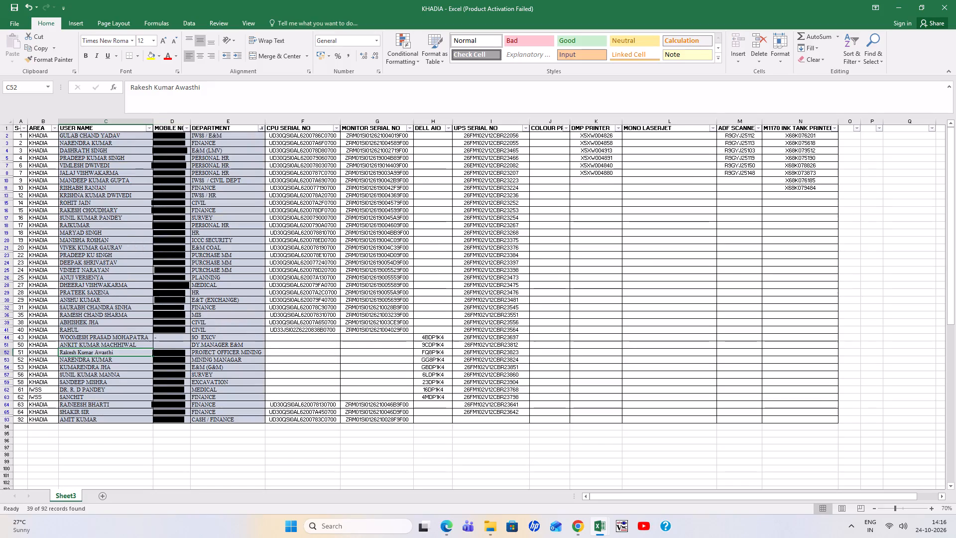
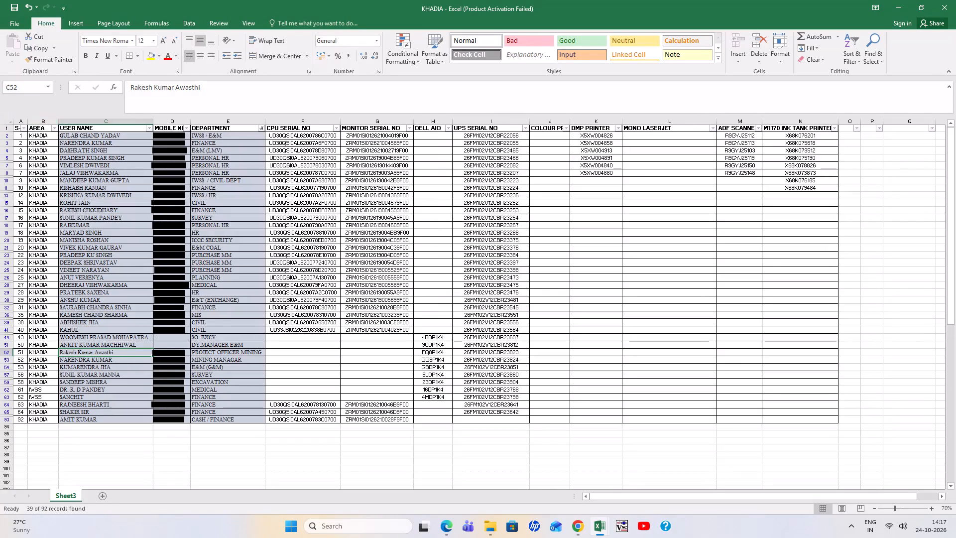
Check the number of filtered DELL AIO serials and DEPARTMENT entries by selecting each range.
{"action": "left_click_drag", "start_coordinate": [437, 338], "coordinate": [433, 395]}
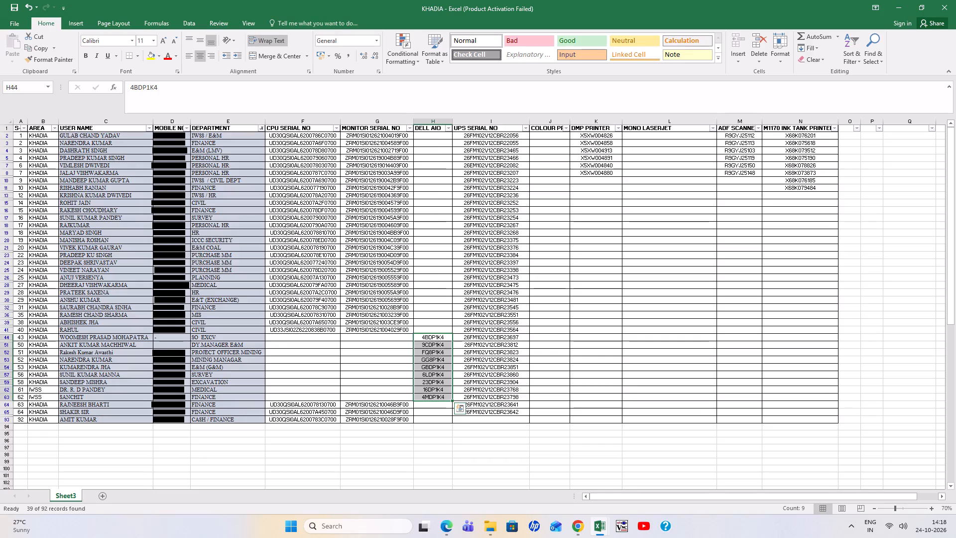
{"action": "left_click", "coordinate": [512, 454]}
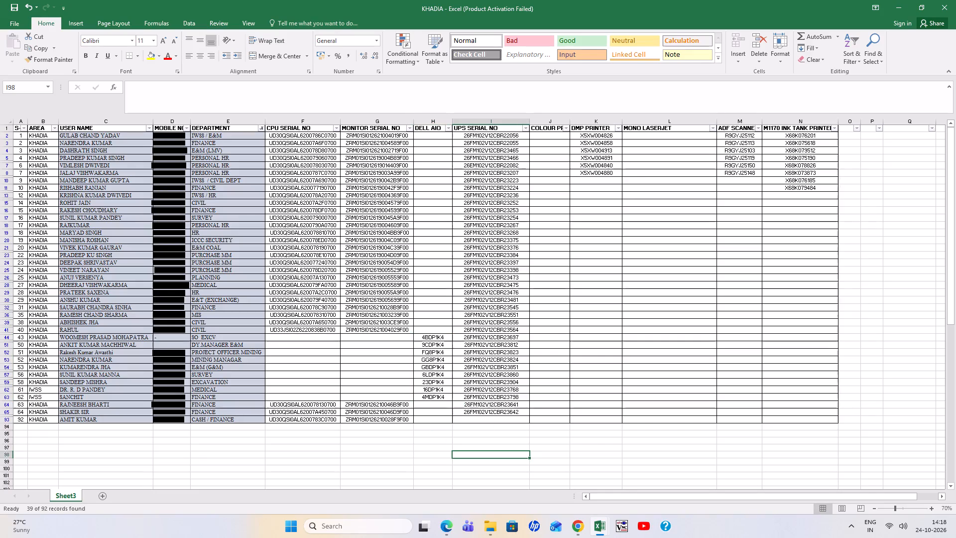
{"action": "left_click_drag", "start_coordinate": [228, 136], "coordinate": [228, 137]}
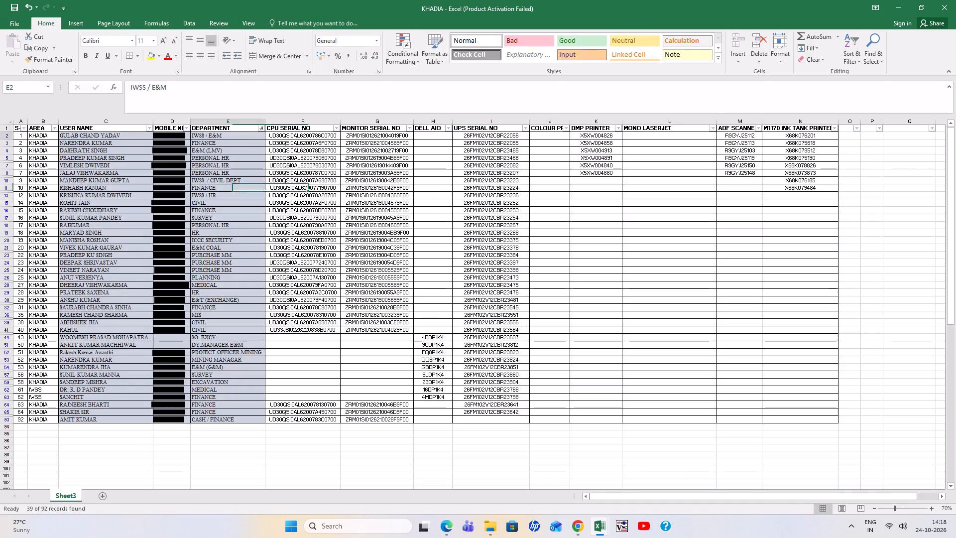
{"action": "left_click_drag", "start_coordinate": [228, 137], "coordinate": [232, 417]}
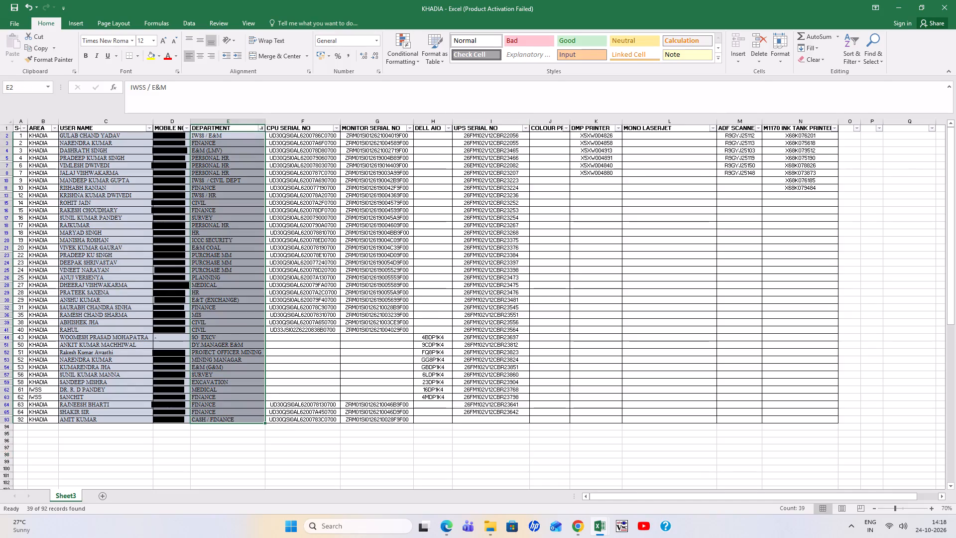
{"action": "left_click", "coordinate": [671, 292]}
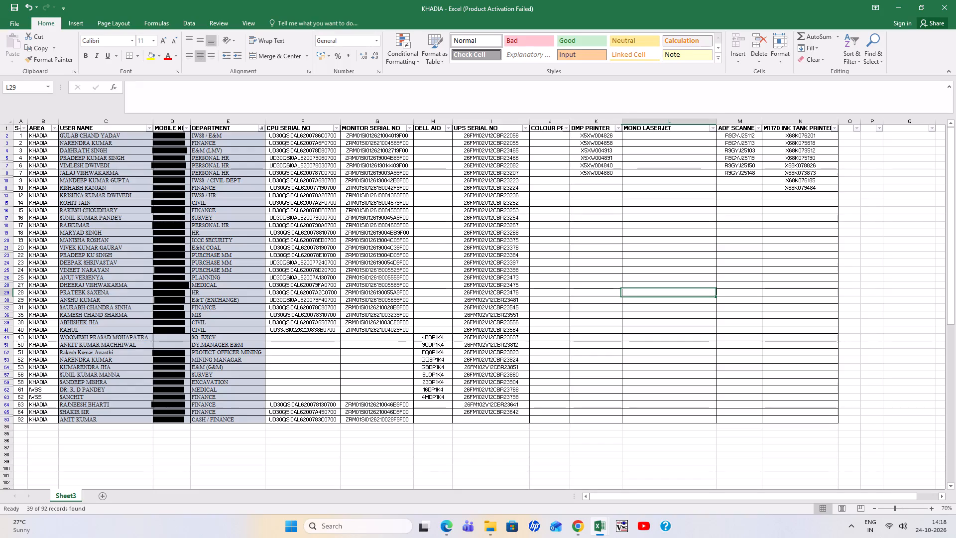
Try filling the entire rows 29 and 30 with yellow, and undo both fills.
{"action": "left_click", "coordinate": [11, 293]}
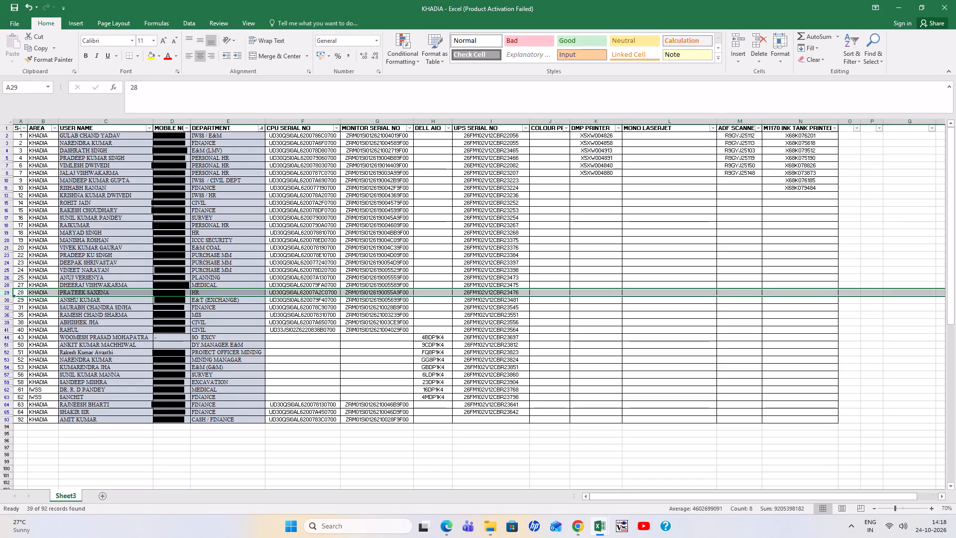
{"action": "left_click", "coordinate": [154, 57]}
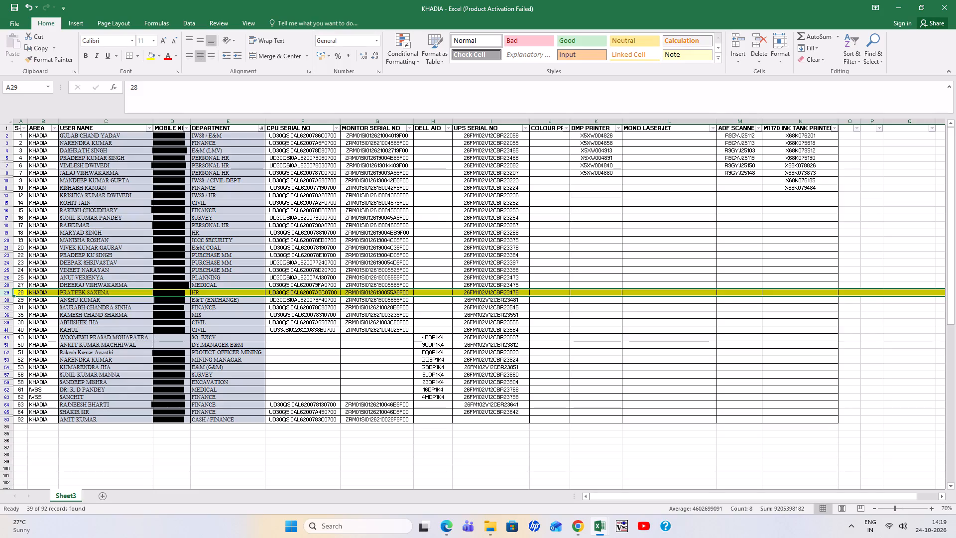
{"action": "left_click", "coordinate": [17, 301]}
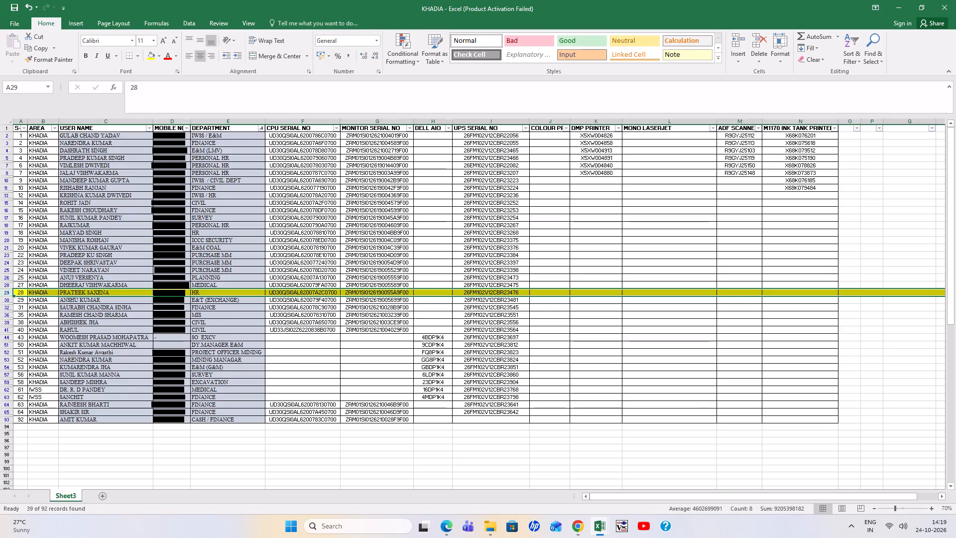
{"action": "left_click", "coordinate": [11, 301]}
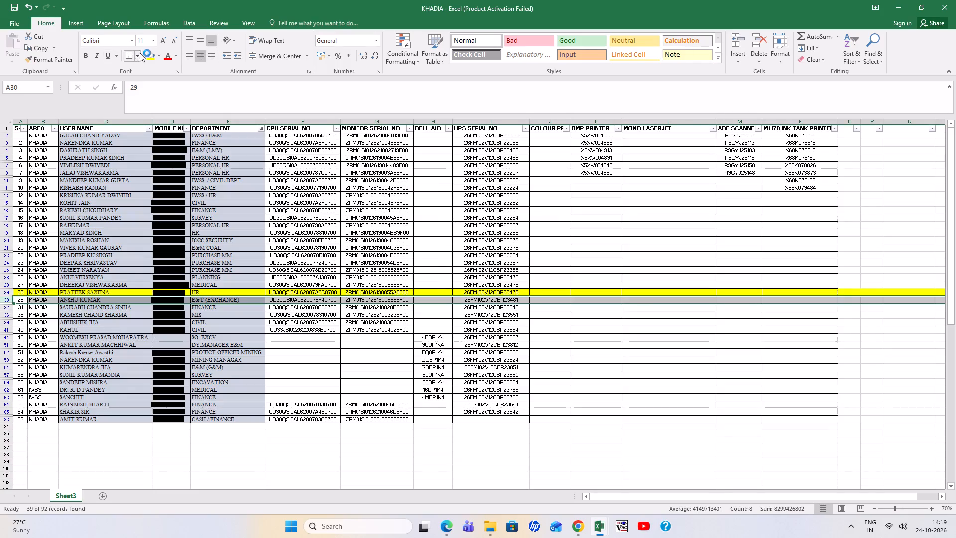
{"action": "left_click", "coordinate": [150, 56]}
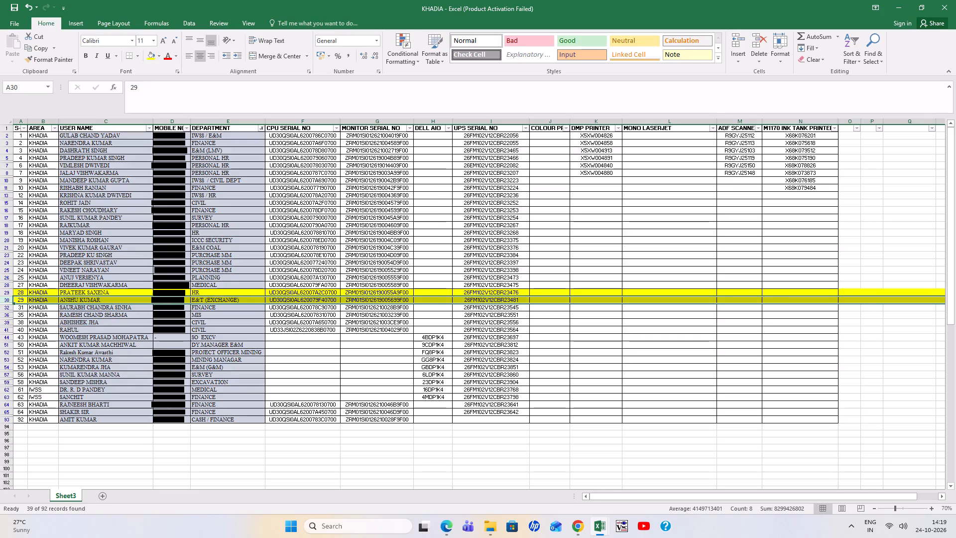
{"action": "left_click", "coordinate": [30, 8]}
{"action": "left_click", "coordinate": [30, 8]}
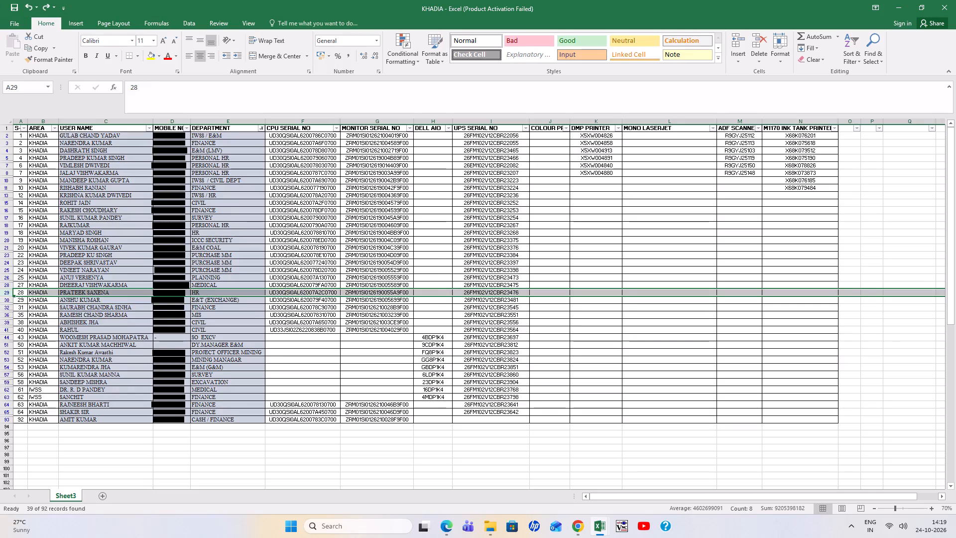
Highlight only the AREA cells of rows 29, 30 and 41 in yellow.
{"action": "left_click_drag", "start_coordinate": [50, 293], "coordinate": [49, 299]}
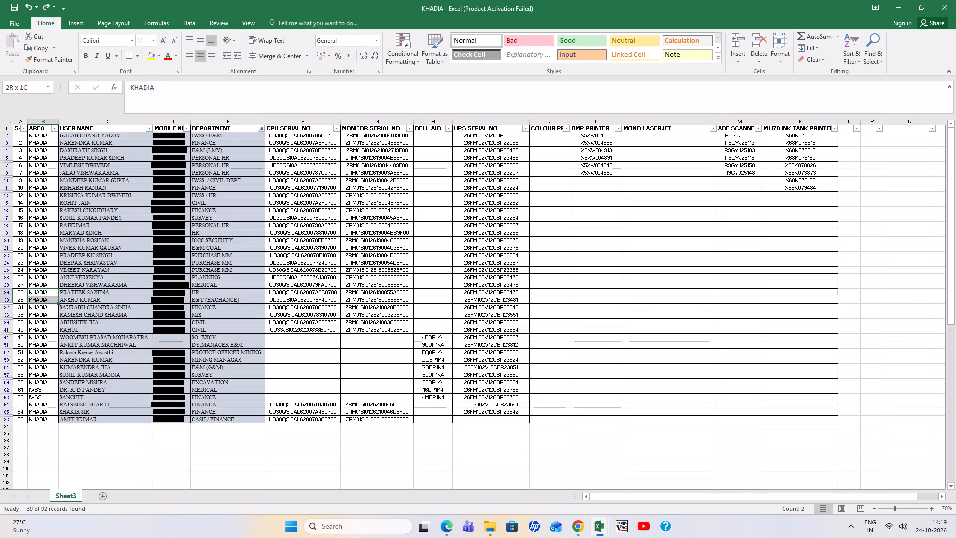
{"action": "left_click_drag", "start_coordinate": [49, 299], "coordinate": [49, 299]}
{"action": "left_click", "coordinate": [146, 52]}
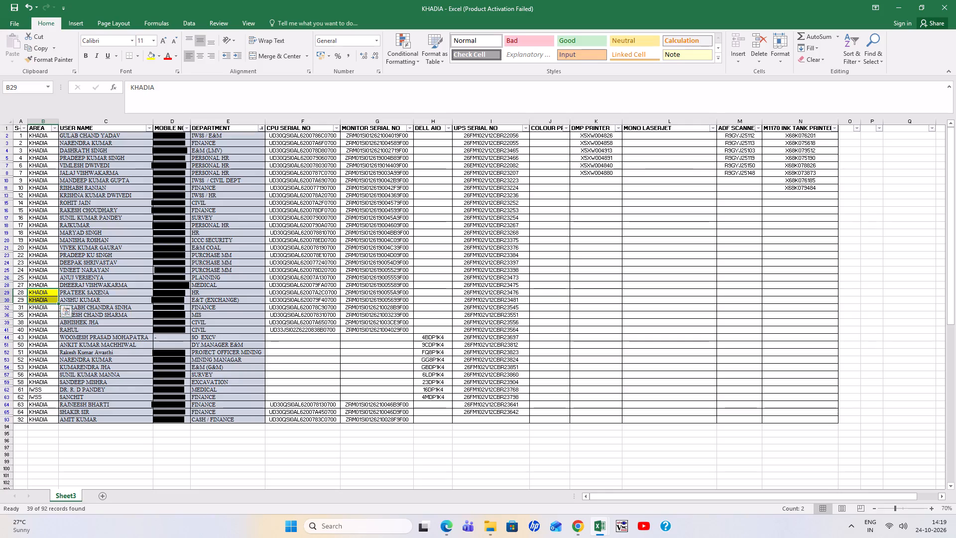
{"action": "left_click", "coordinate": [39, 330]}
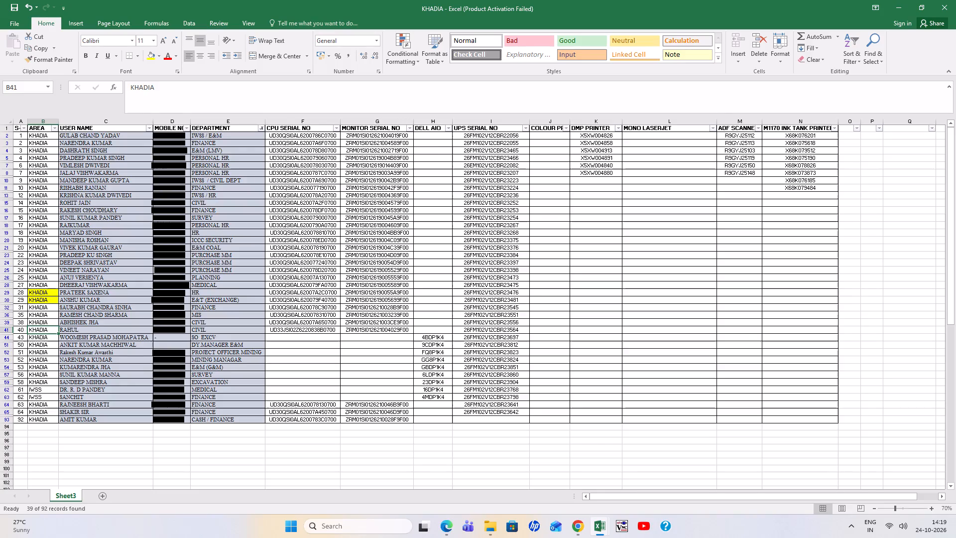
{"action": "left_click", "coordinate": [149, 53]}
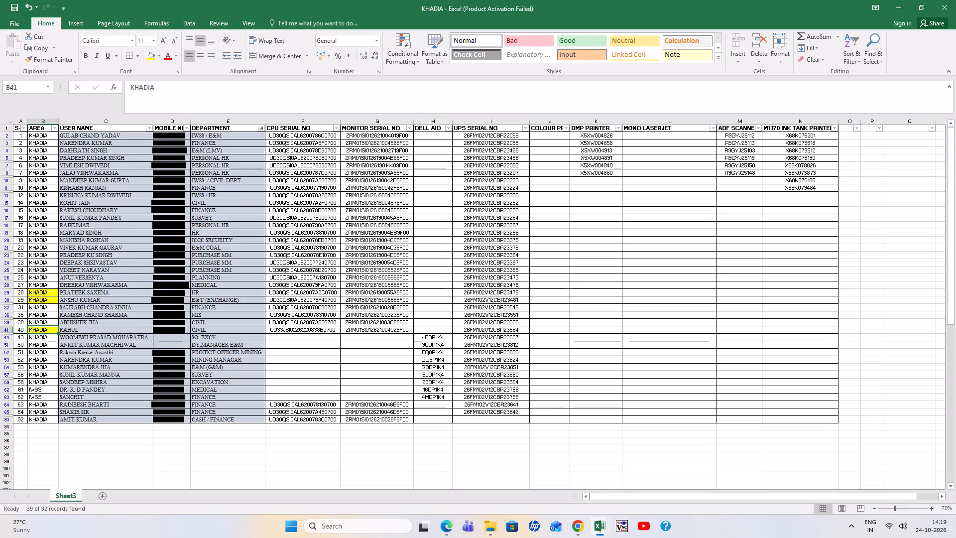
Find 78C90700 in the CPU SERIAL NO column and highlight the matching record's AREA cell in yellow.
{"action": "left_click", "coordinate": [320, 122]}
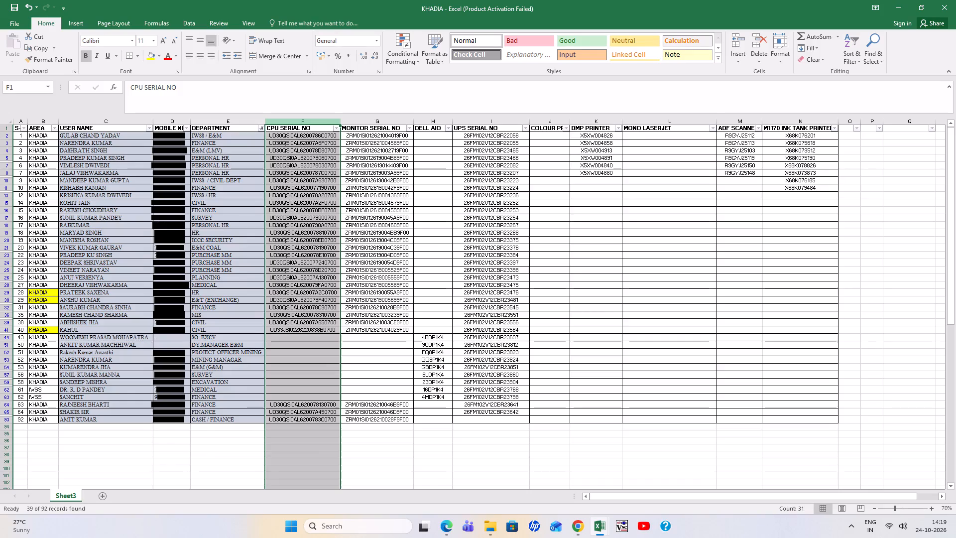
{"action": "key", "text": "ctrl+f"}
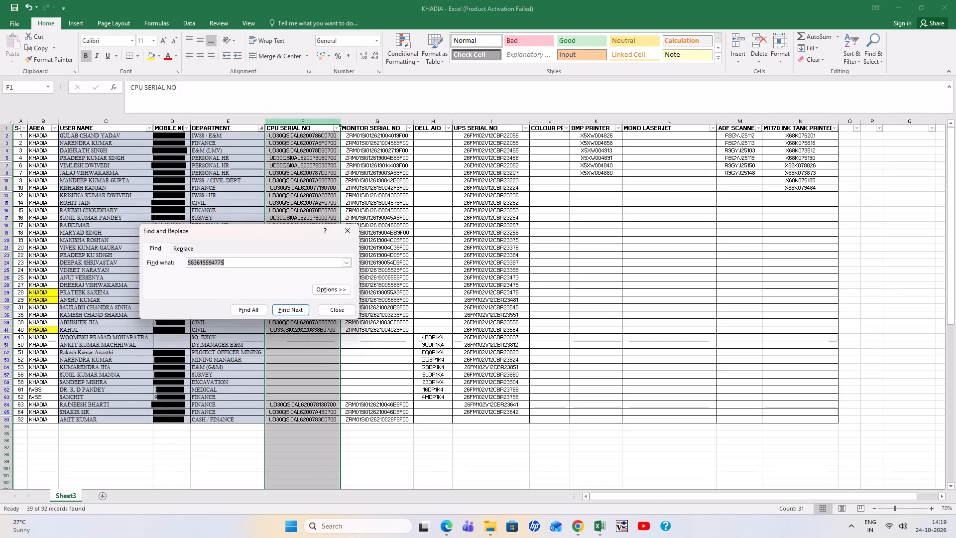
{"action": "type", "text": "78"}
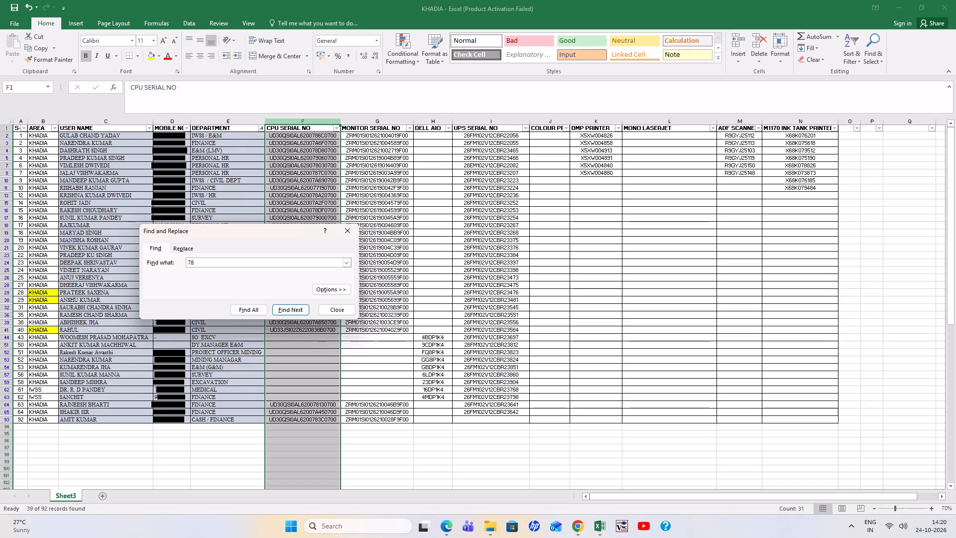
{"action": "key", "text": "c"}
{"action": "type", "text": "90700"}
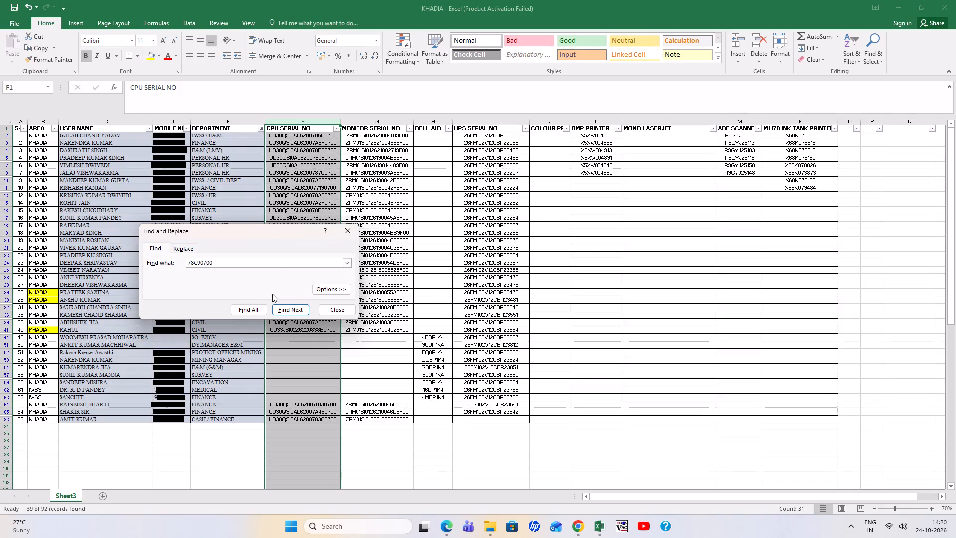
{"action": "left_click", "coordinate": [254, 306]}
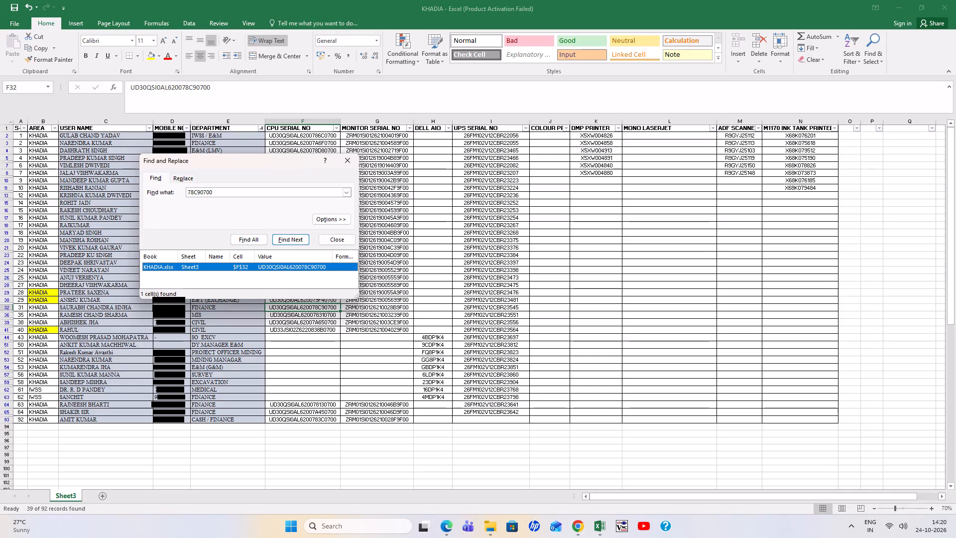
{"action": "left_click", "coordinate": [42, 308]}
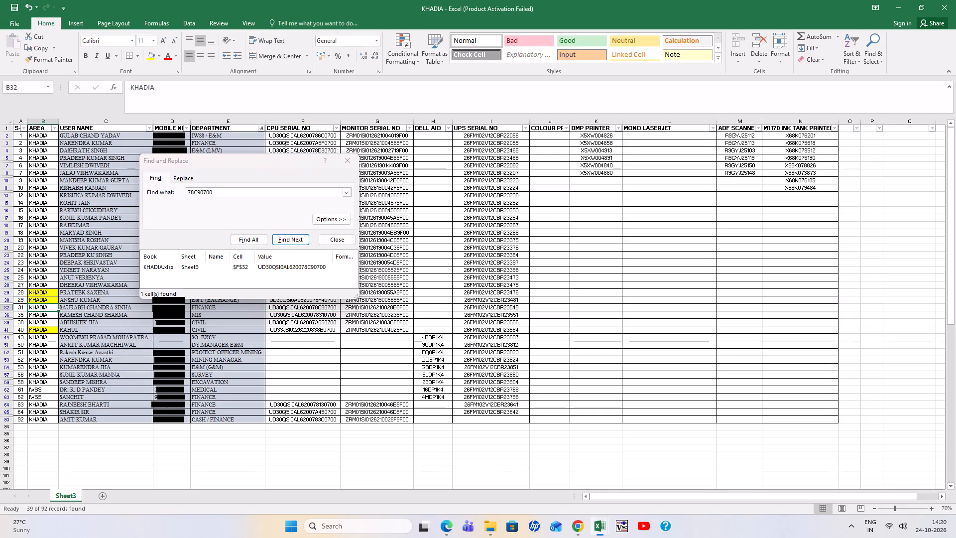
{"action": "left_click", "coordinate": [152, 57]}
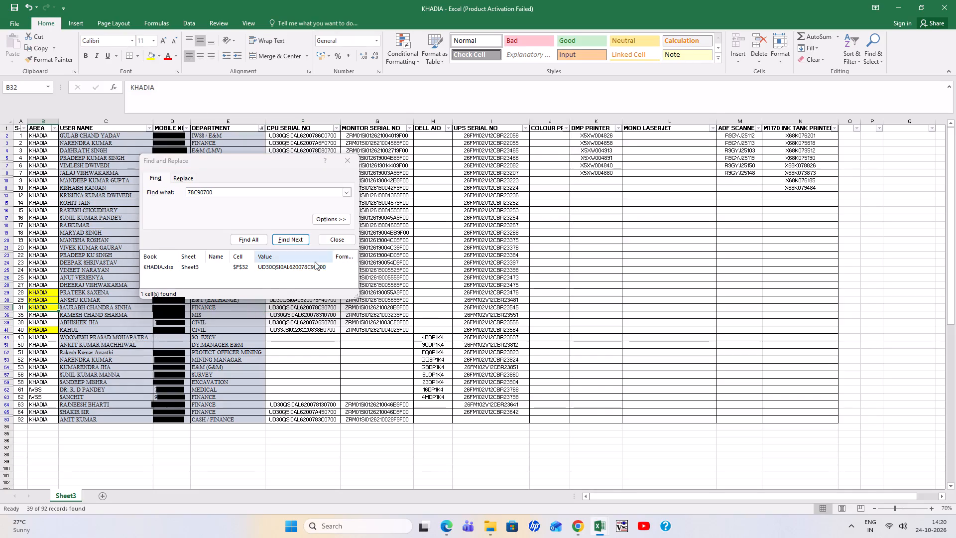
{"action": "left_click", "coordinate": [330, 238]}
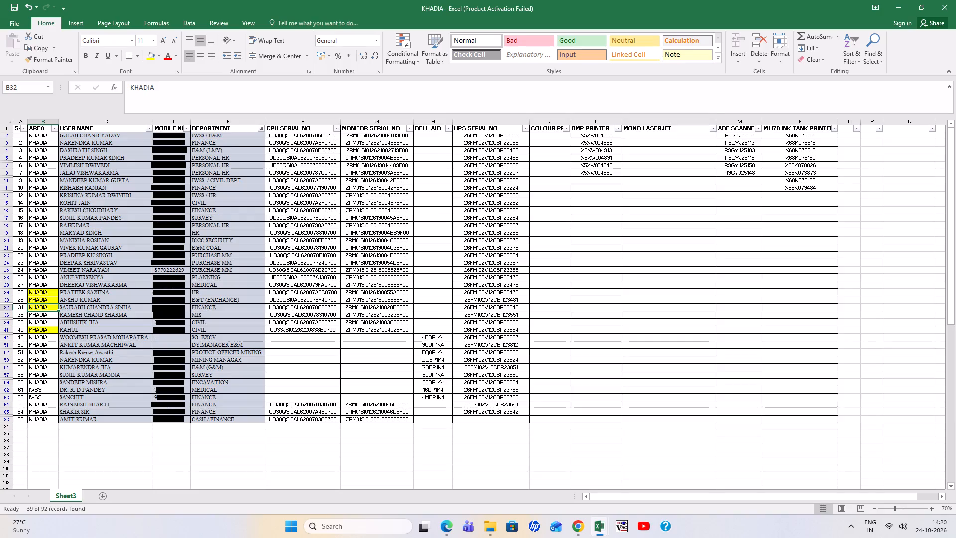
Search the filtered sheet for the CPU serial ending 77C58700.
{"action": "key", "text": "ctrl+f"}
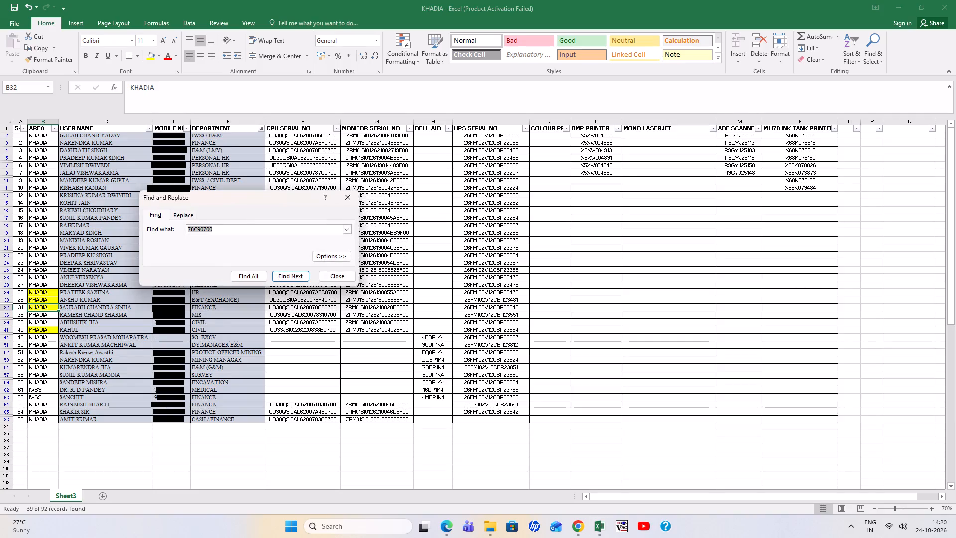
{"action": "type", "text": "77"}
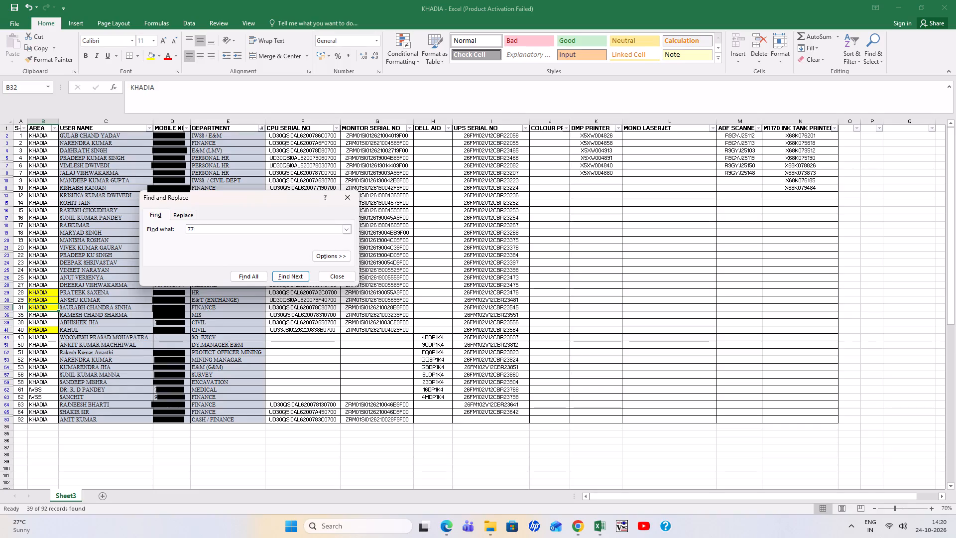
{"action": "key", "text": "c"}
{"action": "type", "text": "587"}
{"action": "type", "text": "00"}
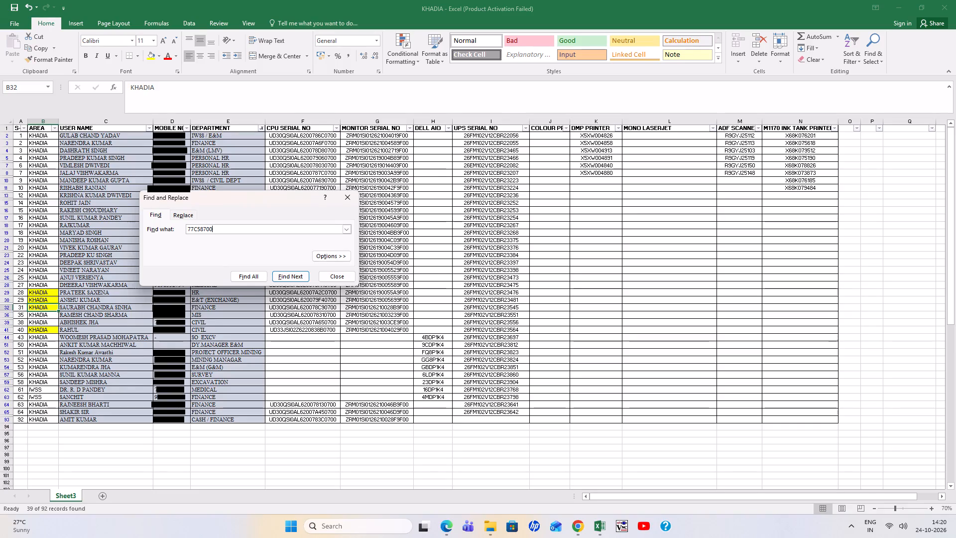
{"action": "left_click", "coordinate": [261, 280]}
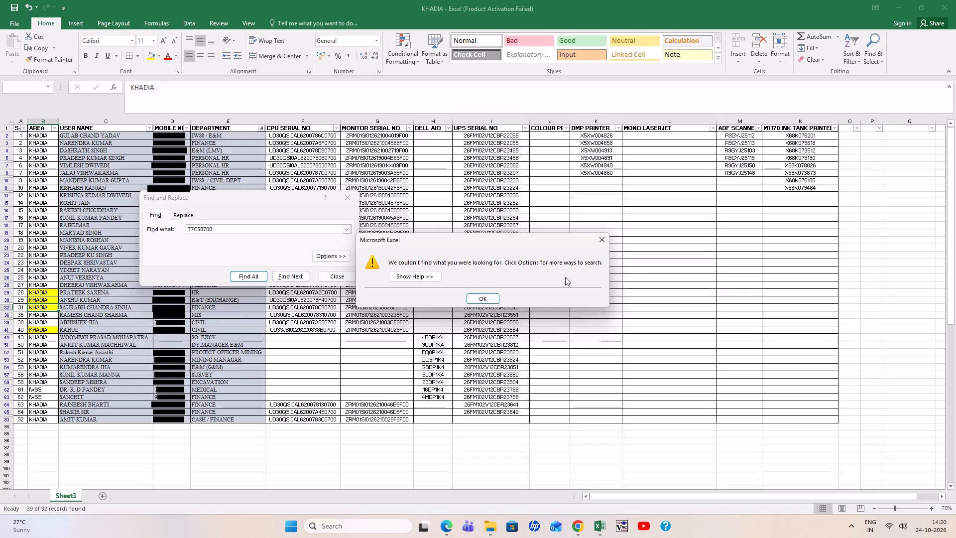
{"action": "left_click", "coordinate": [488, 297]}
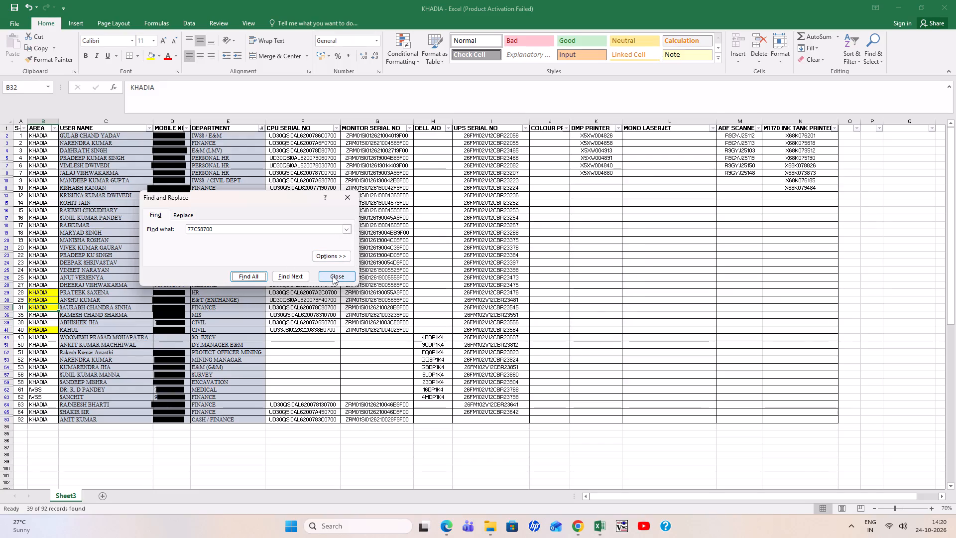
{"action": "left_click", "coordinate": [333, 276]}
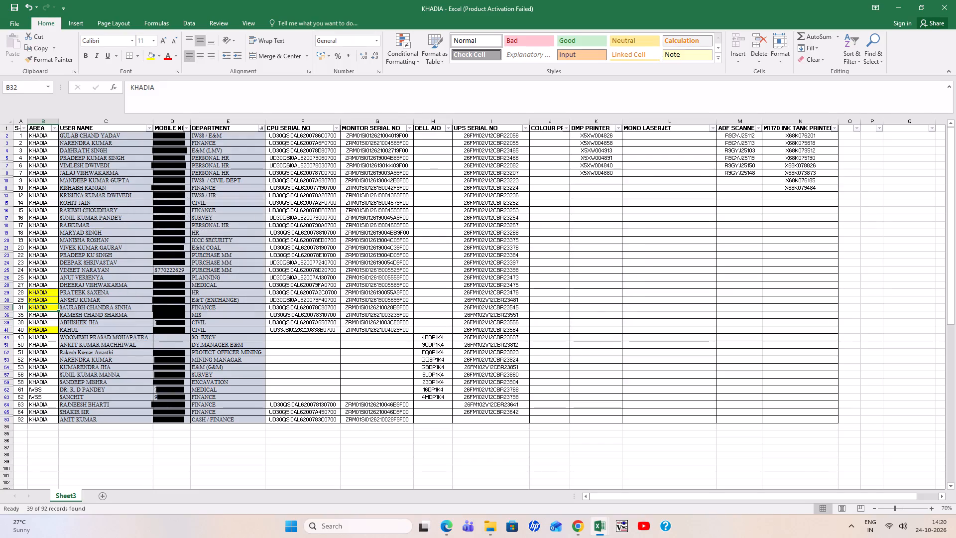
Clear the color filter from the DEPARTMENT column.
{"action": "left_click", "coordinate": [261, 128]}
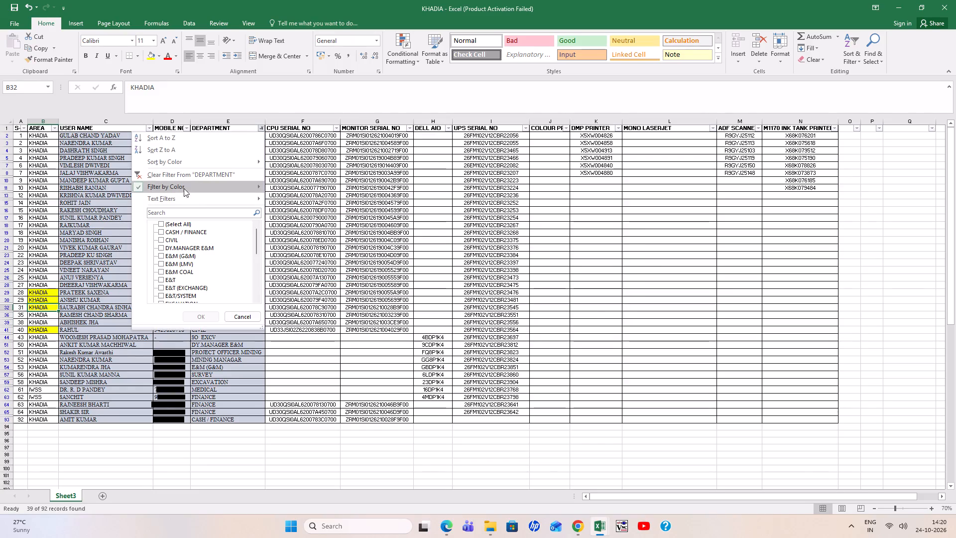
{"action": "left_click", "coordinate": [193, 173]}
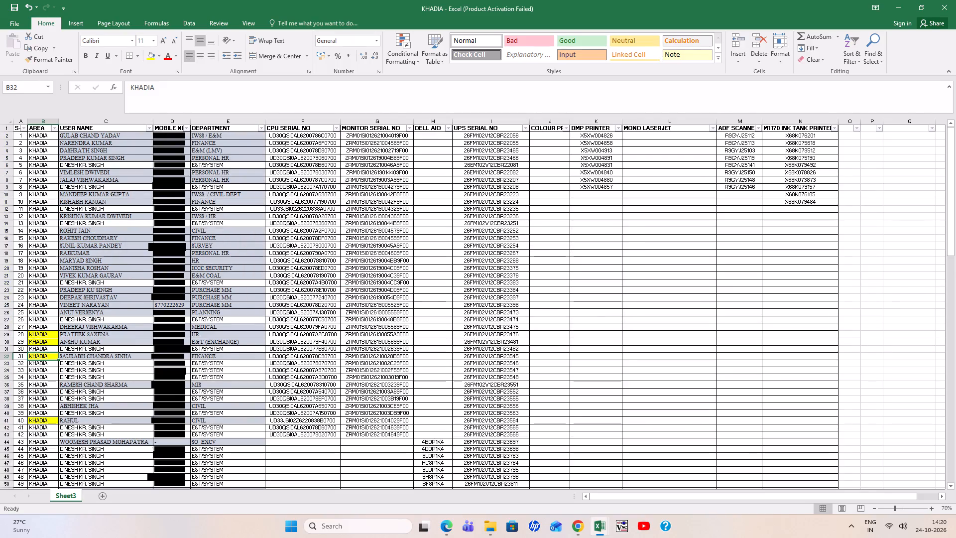
Search the CPU SERIAL NO column of the unfiltered list for 77C58700.
{"action": "left_click", "coordinate": [311, 123]}
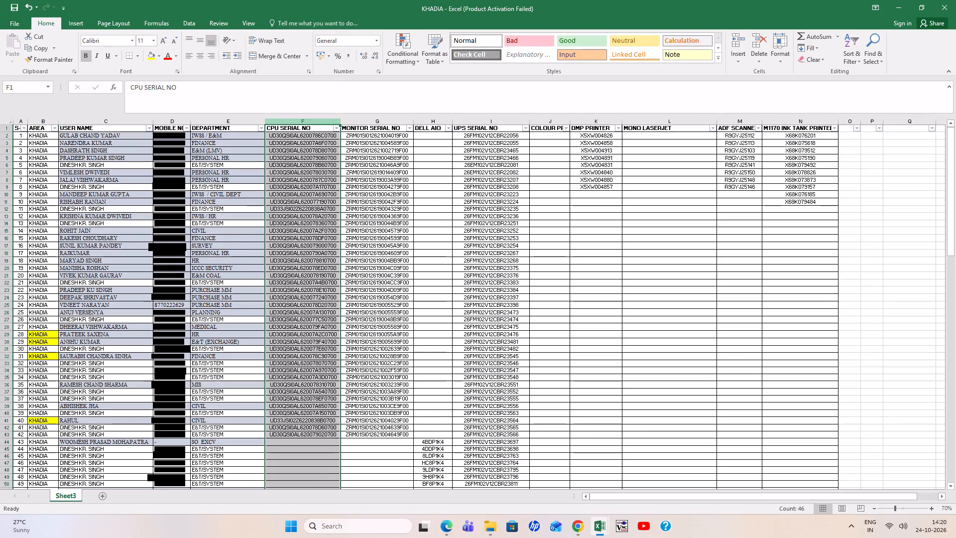
{"action": "key", "text": "ctrl+f"}
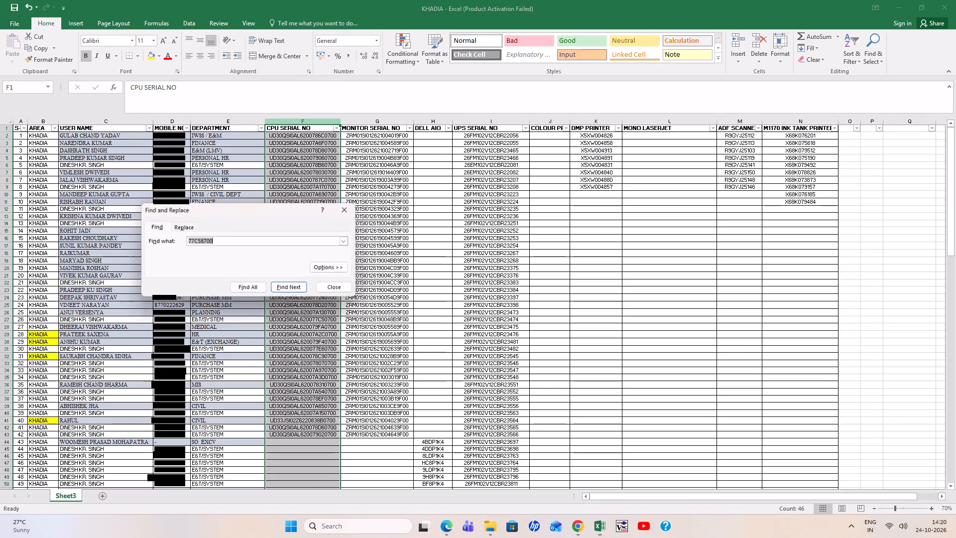
{"action": "key", "text": "Return"}
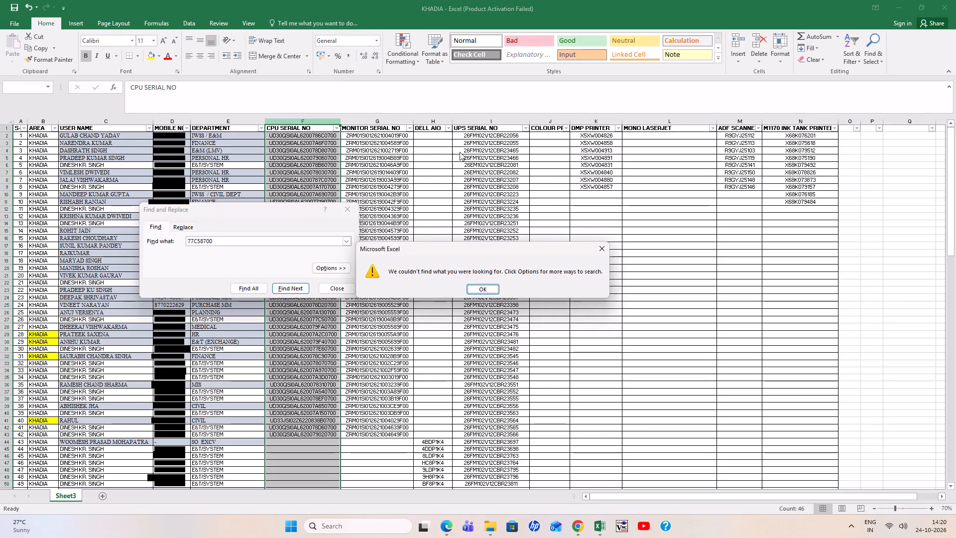
Repeat the search for 77C58700 in the CPU SERIAL NO column and close the search.
{"action": "left_click", "coordinate": [490, 291]}
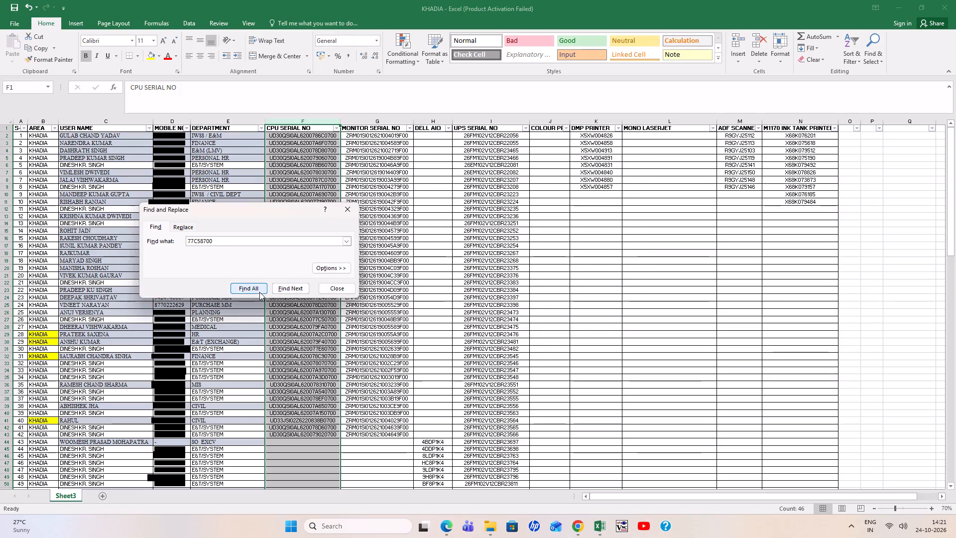
{"action": "left_click", "coordinate": [259, 292]}
{"action": "left_click", "coordinate": [497, 290]}
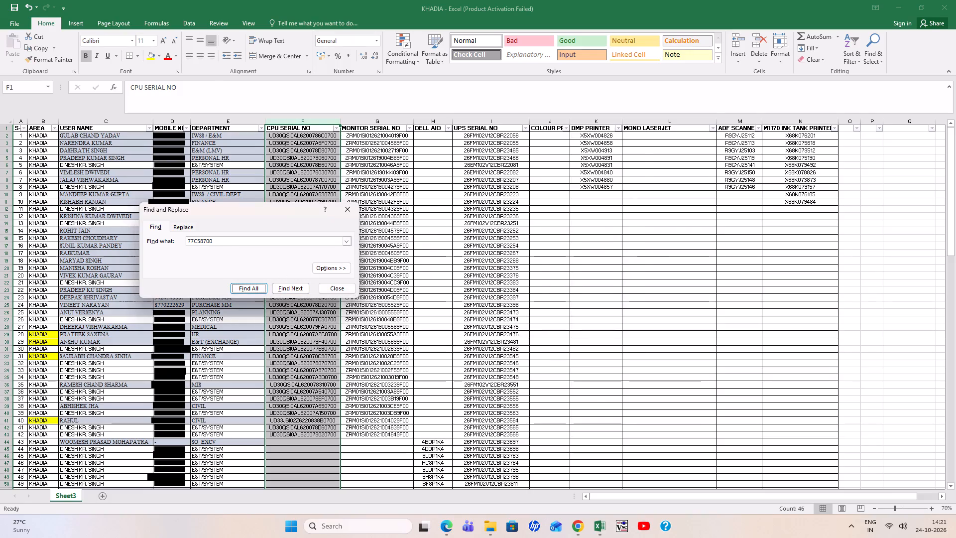
{"action": "left_click", "coordinate": [350, 186]}
{"action": "left_click", "coordinate": [334, 287]}
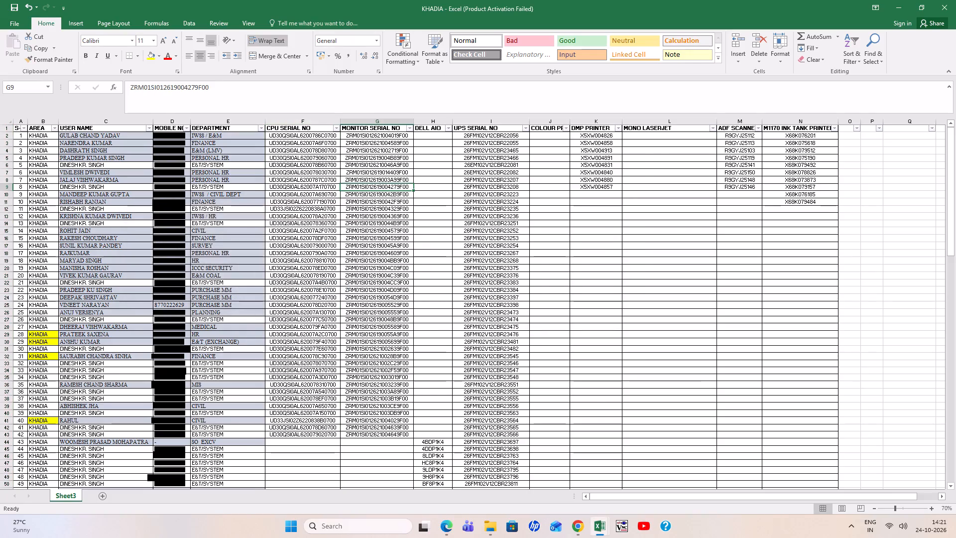
Search the whole table, across all columns, for 77C58700.
{"action": "key", "text": "ctrl+a"}
{"action": "key", "text": "ctrl+f"}
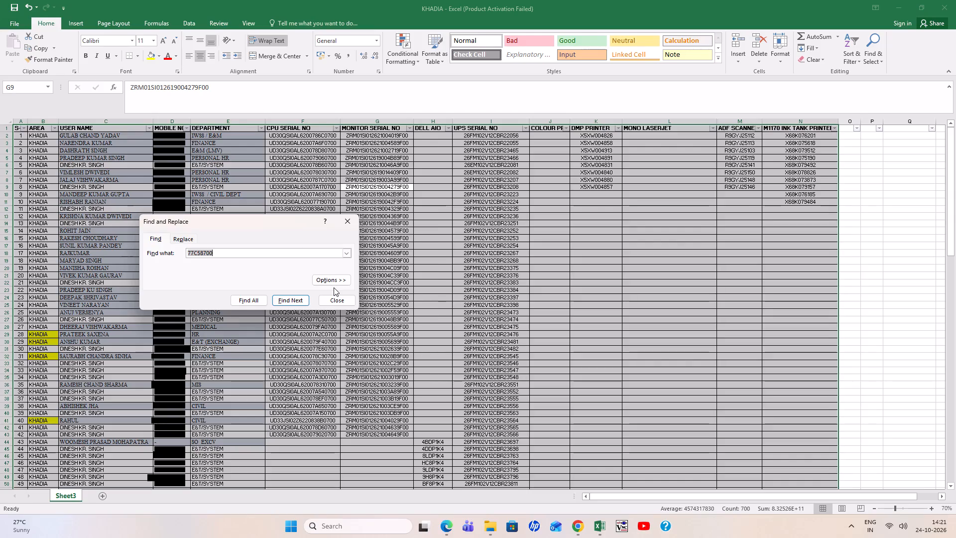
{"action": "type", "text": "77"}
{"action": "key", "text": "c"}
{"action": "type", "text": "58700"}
{"action": "left_click", "coordinate": [259, 299]}
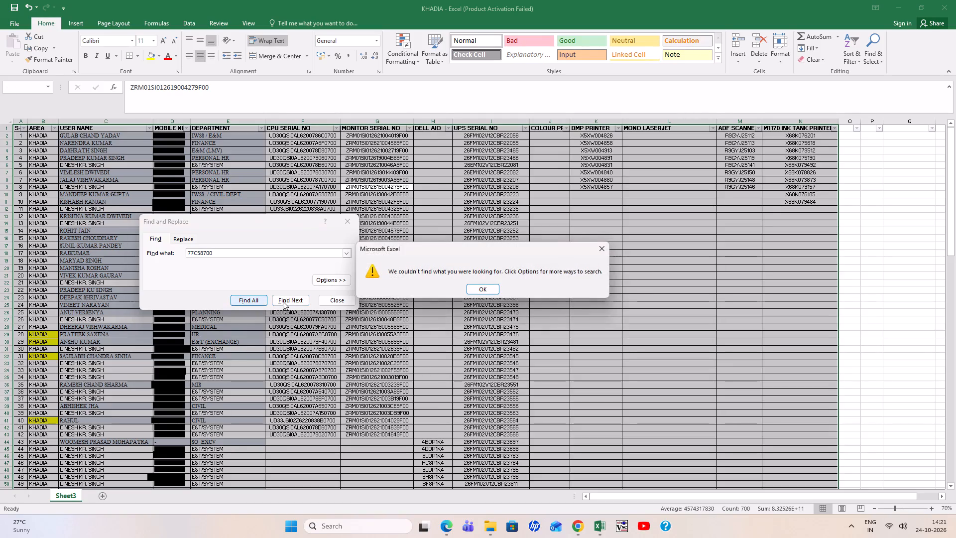
{"action": "left_click", "coordinate": [493, 288]}
{"action": "left_click", "coordinate": [350, 224]}
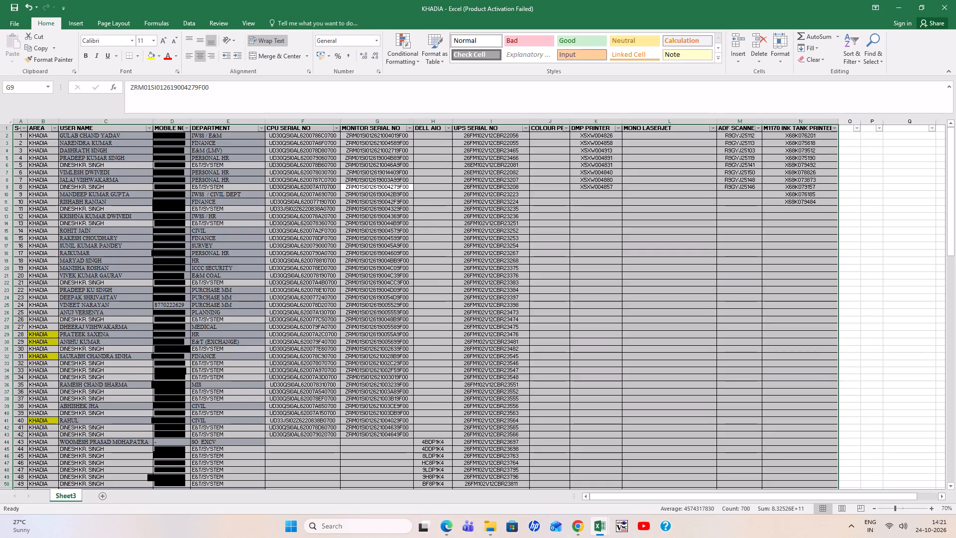
{"action": "left_click", "coordinate": [539, 243]}
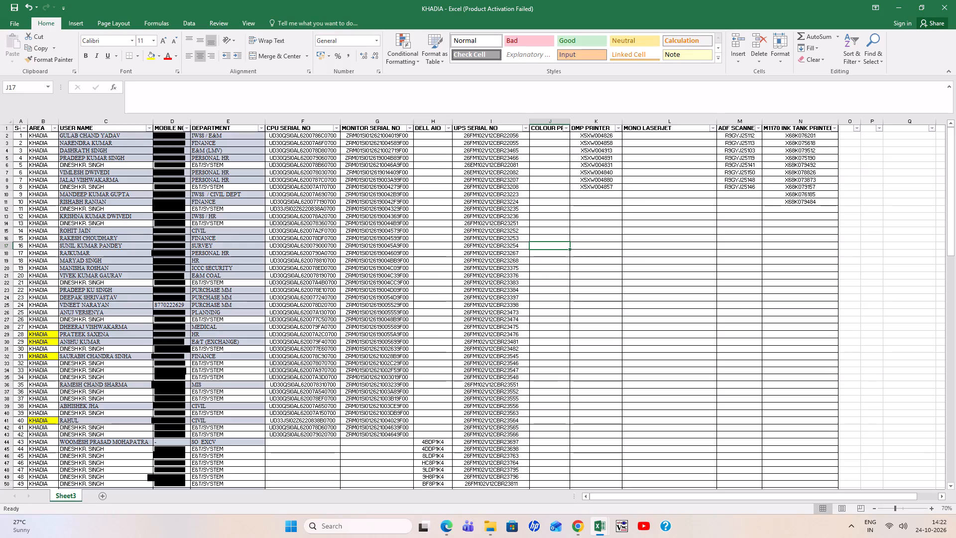
Look through the CPU SERIAL NO column down to the last record for the serial ending 77C58700.
{"action": "scroll", "coordinate": [303, 331], "scroll_direction": "down", "scroll_amount": 3}
{"action": "scroll", "coordinate": [312, 332], "scroll_direction": "up", "scroll_amount": 6}
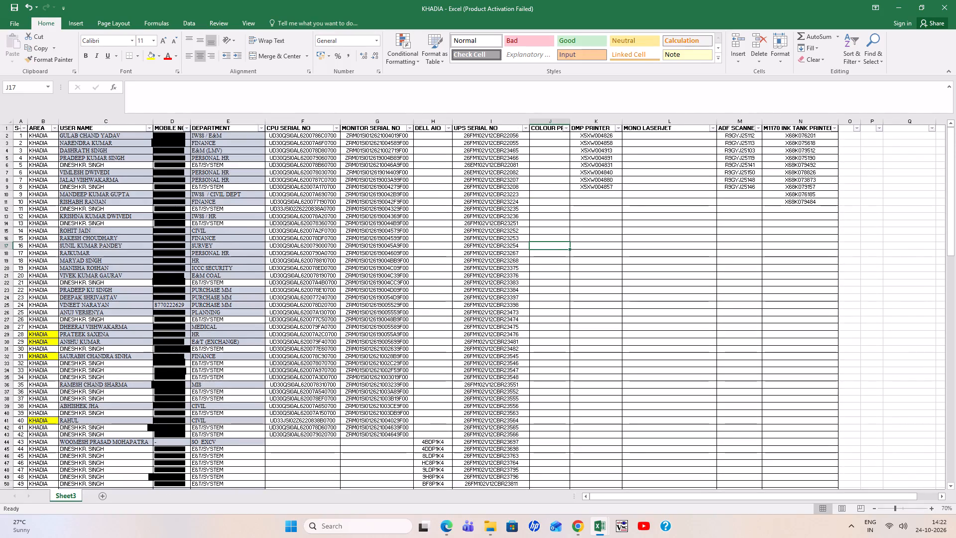
{"action": "left_click", "coordinate": [315, 127]}
{"action": "left_click", "coordinate": [316, 123]}
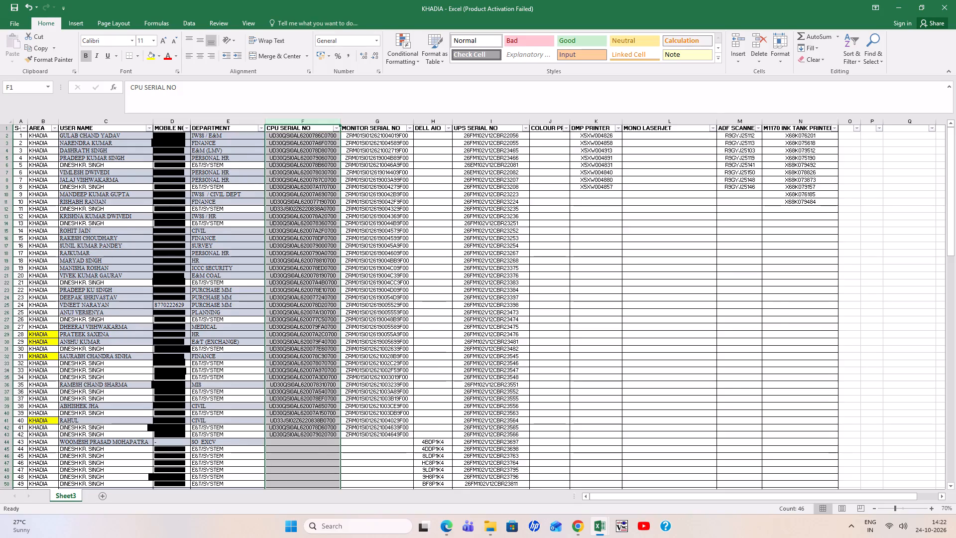
{"action": "scroll", "coordinate": [414, 275], "scroll_direction": "down", "scroll_amount": 18}
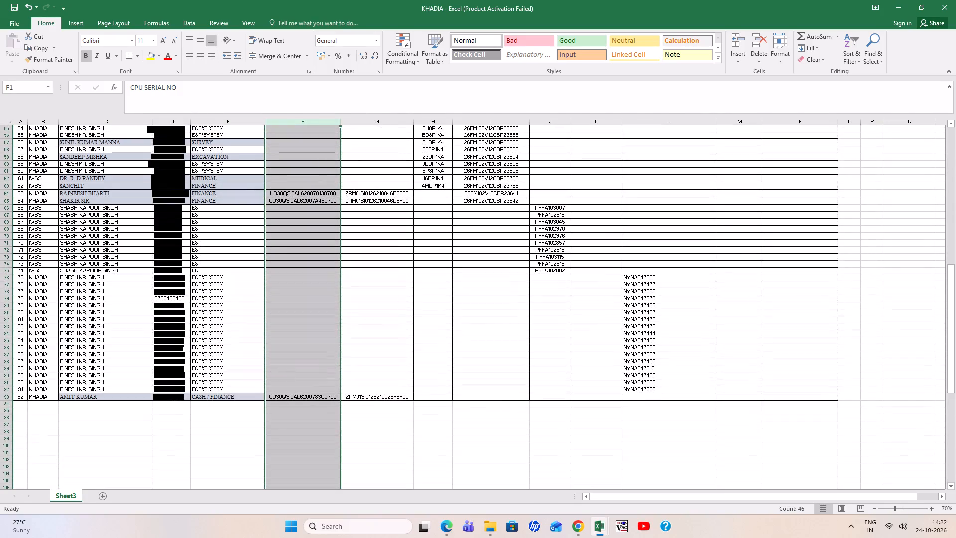
{"action": "scroll", "coordinate": [399, 253], "scroll_direction": "up", "scroll_amount": 6}
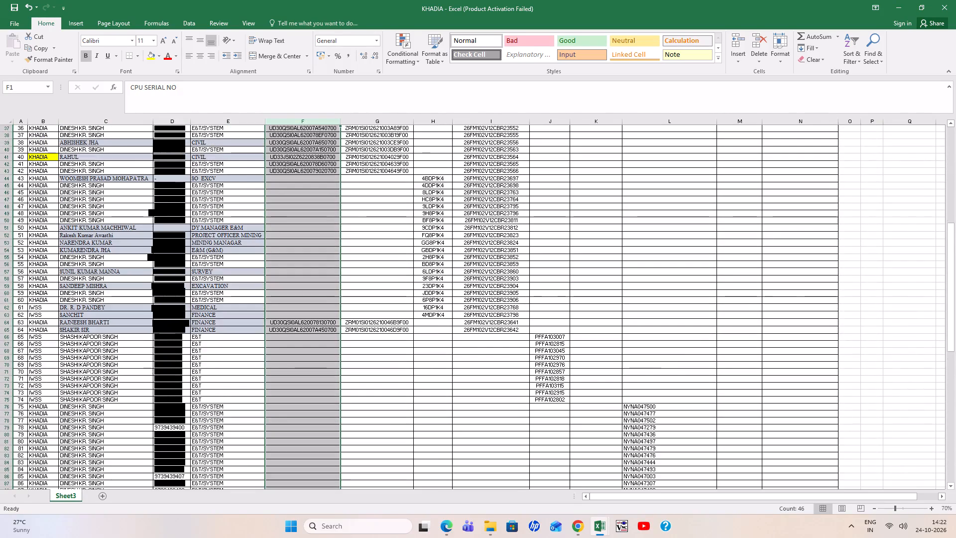
{"action": "scroll", "coordinate": [399, 254], "scroll_direction": "up", "scroll_amount": 15}
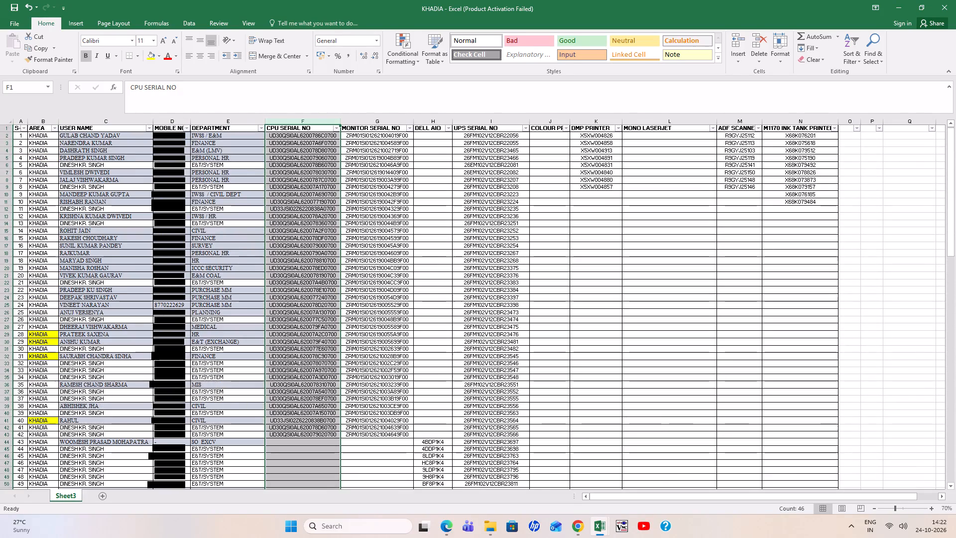
{"action": "scroll", "coordinate": [399, 254], "scroll_direction": "up", "scroll_amount": 3}
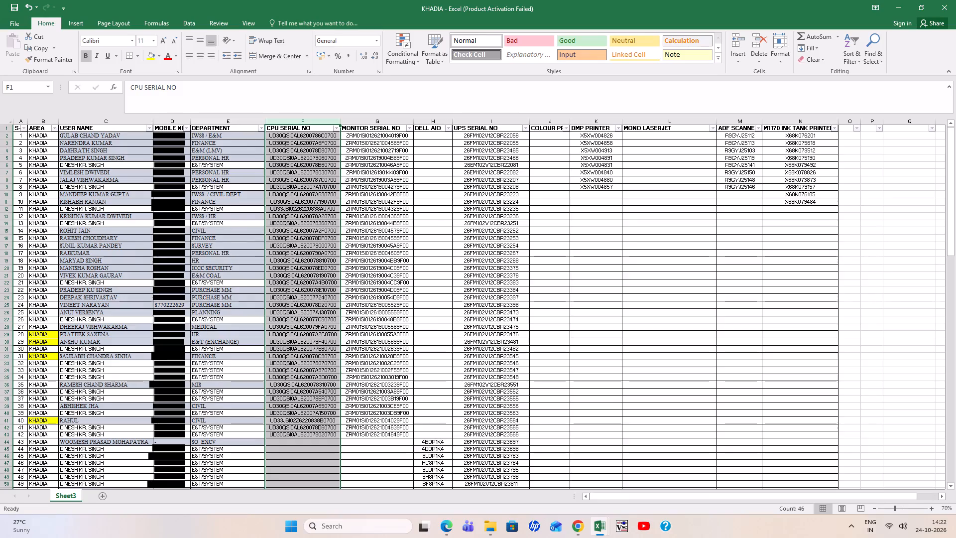
Search the CPU SERIAL NO column for the full serial UD30QSI0AL620077C58700.
{"action": "key", "text": "ctrl+f"}
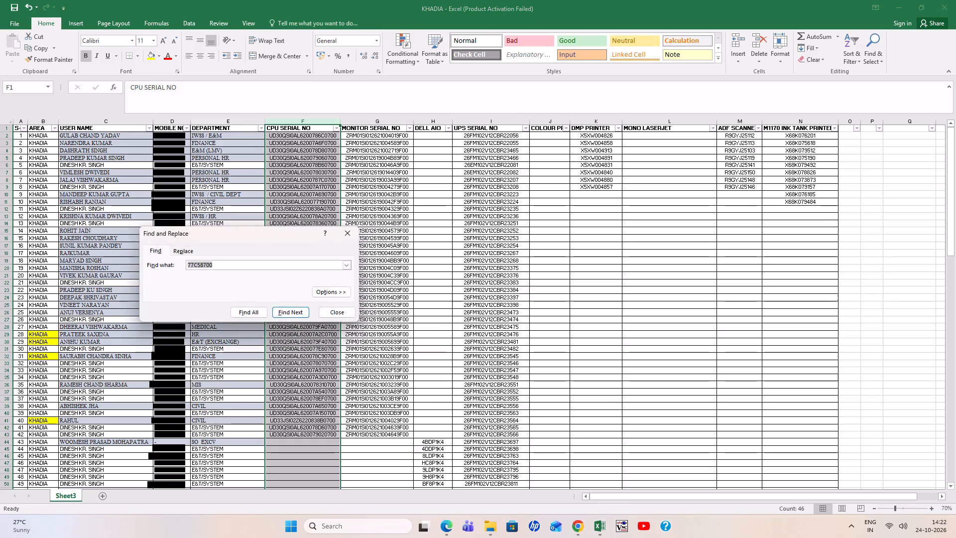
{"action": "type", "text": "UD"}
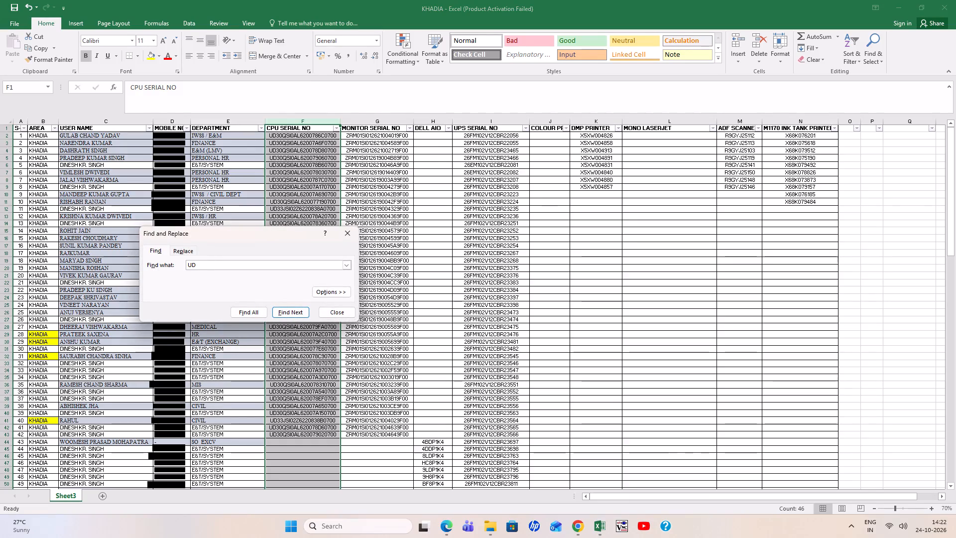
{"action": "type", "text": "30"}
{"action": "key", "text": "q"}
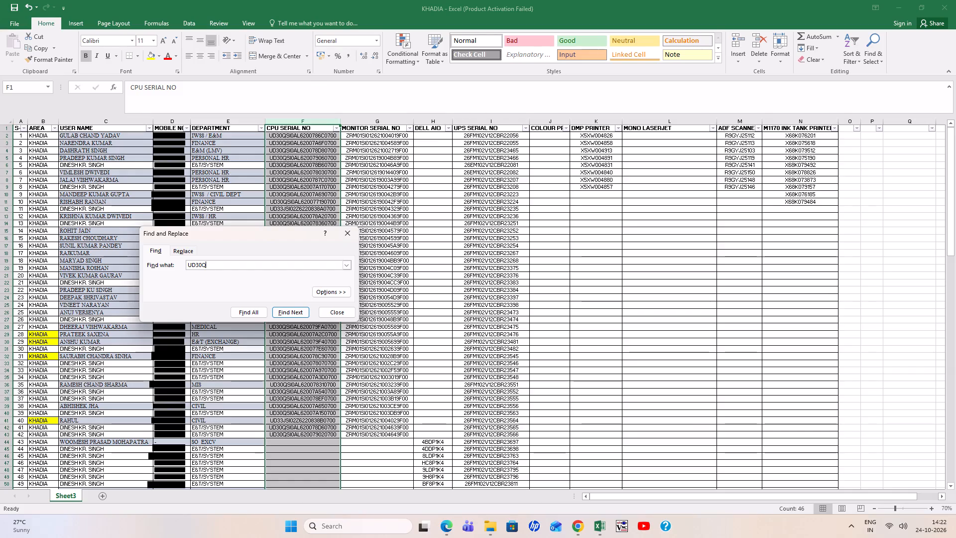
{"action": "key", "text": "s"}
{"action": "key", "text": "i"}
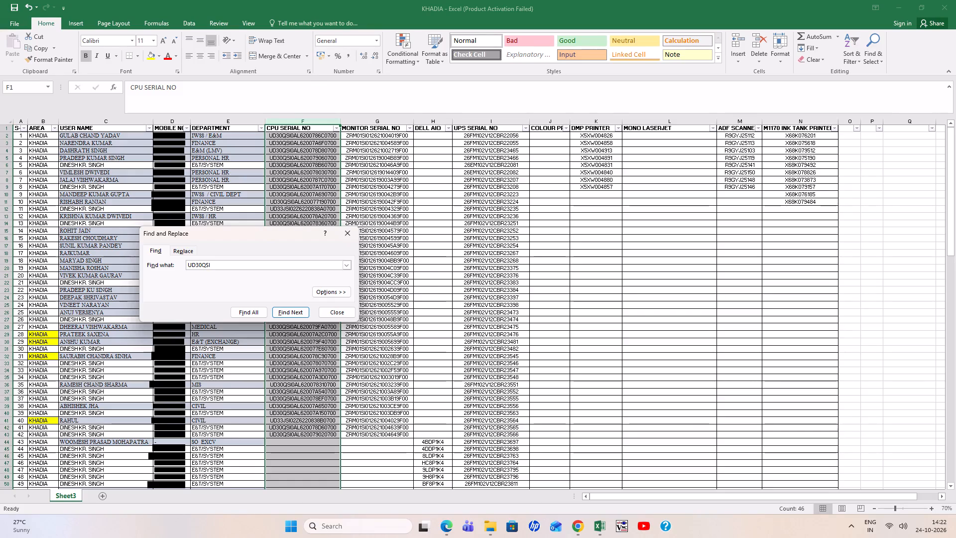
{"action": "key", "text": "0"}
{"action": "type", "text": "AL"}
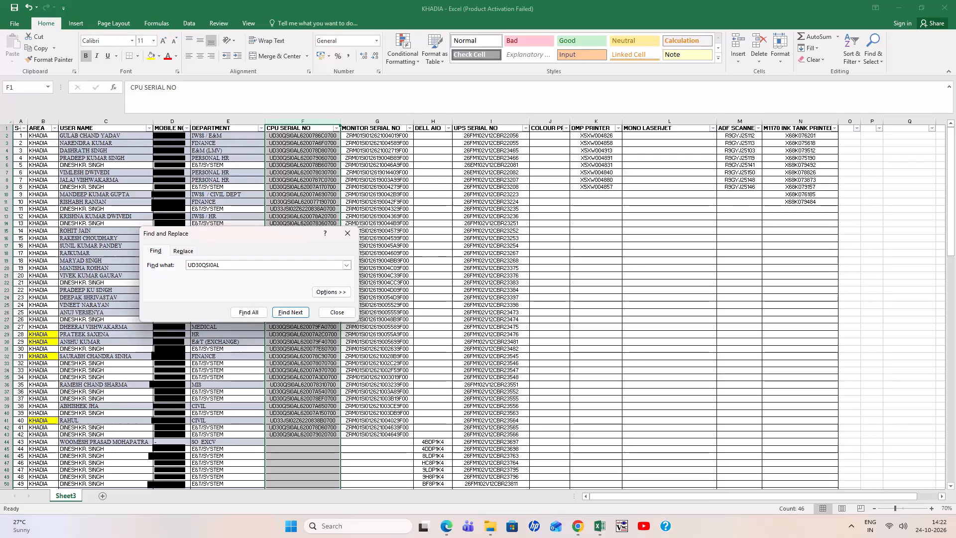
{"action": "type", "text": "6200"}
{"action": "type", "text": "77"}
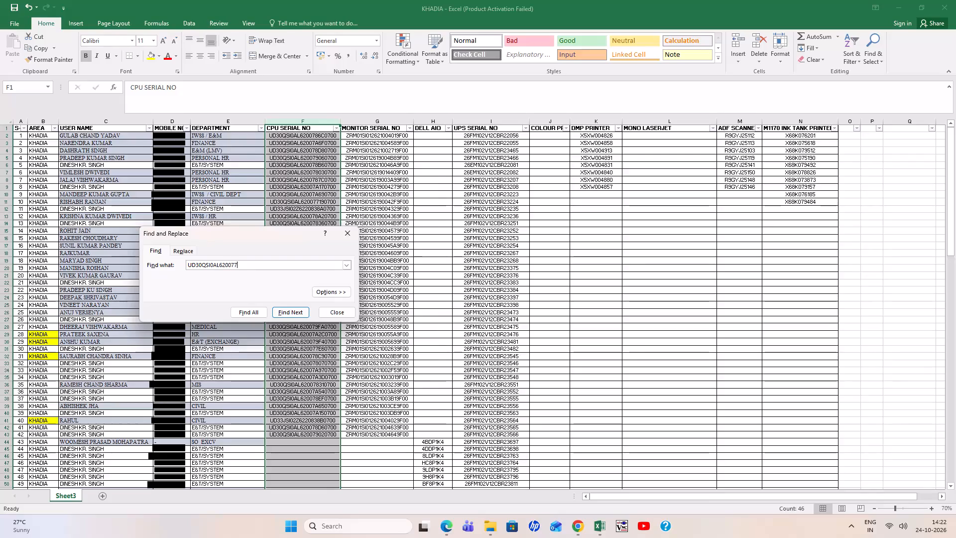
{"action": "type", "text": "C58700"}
{"action": "scroll", "coordinate": [405, 248], "scroll_direction": "up", "scroll_amount": 1}
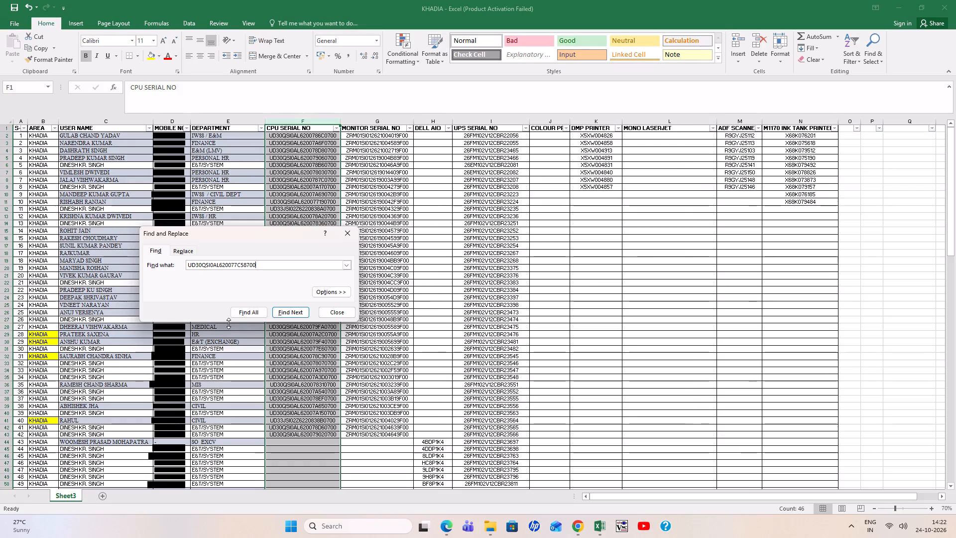
{"action": "left_click", "coordinate": [238, 317]}
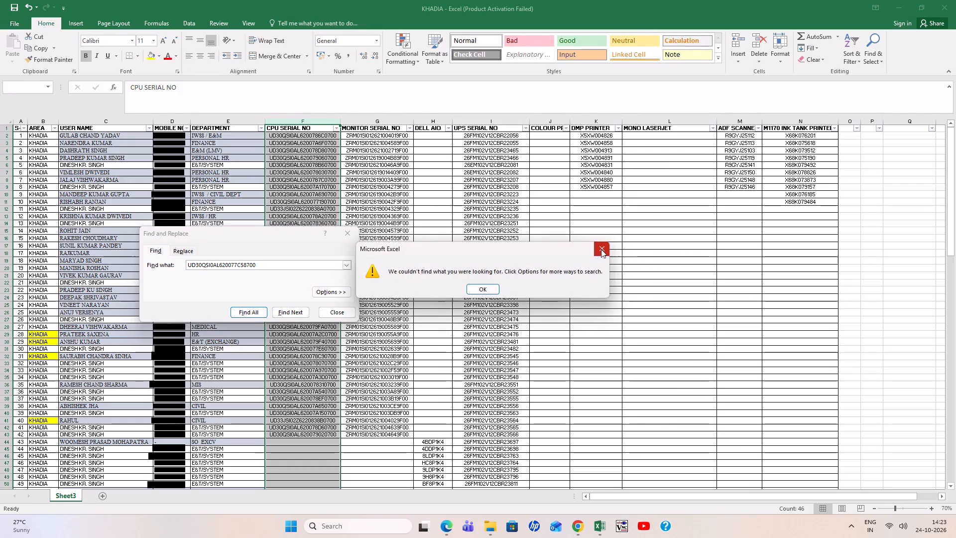
{"action": "left_click", "coordinate": [493, 289]}
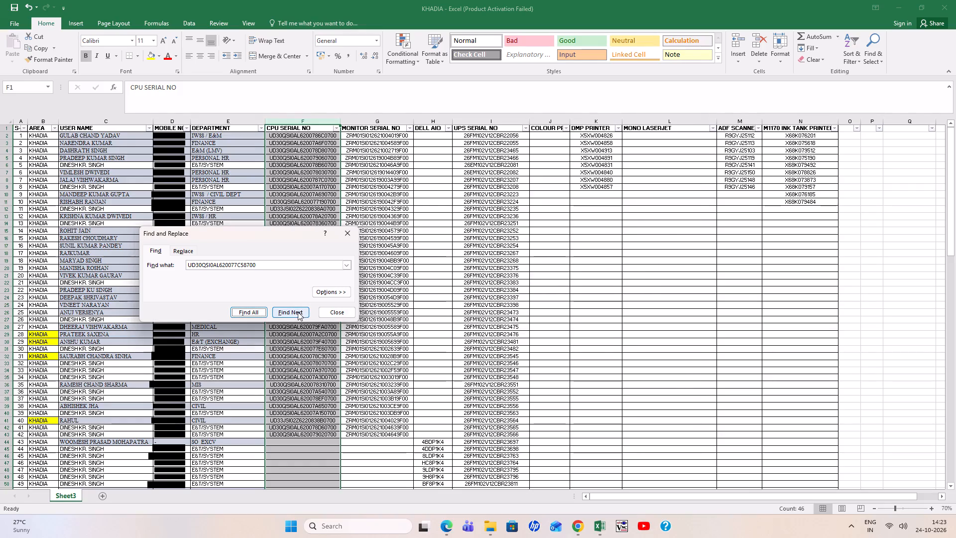
{"action": "left_click", "coordinate": [340, 313]}
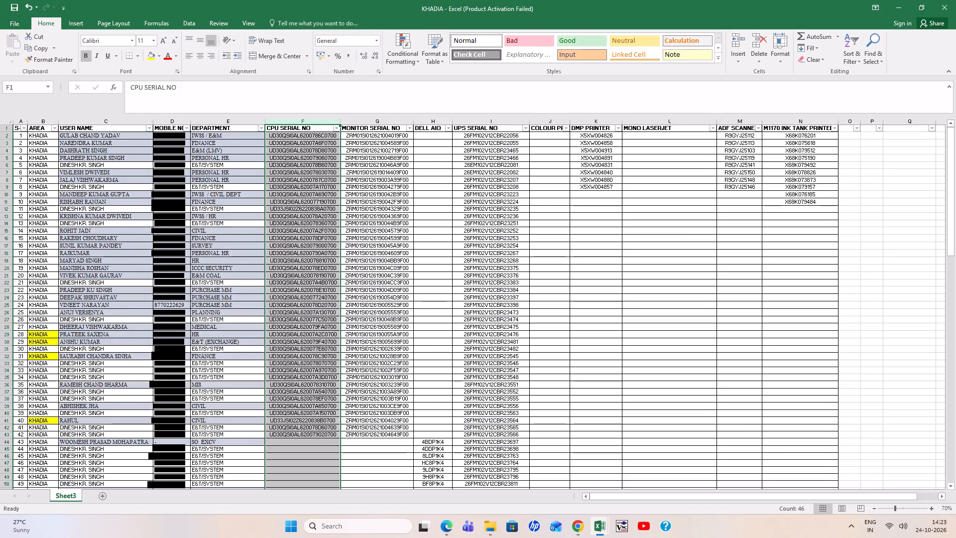
Find all cells containing the partial serial 620077 and review the complete list of matches in an enlarged results view.
{"action": "left_click", "coordinate": [312, 309]}
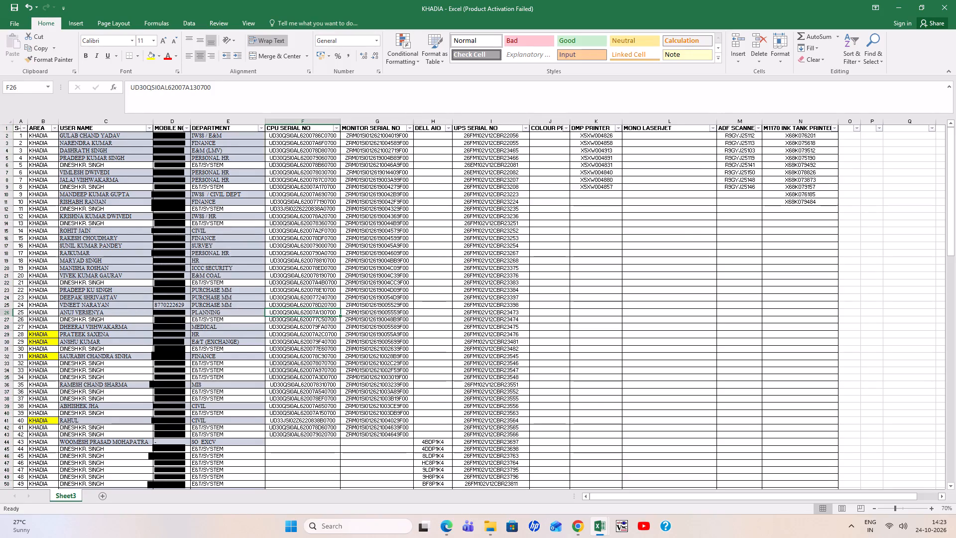
{"action": "key", "text": "ctrl+f"}
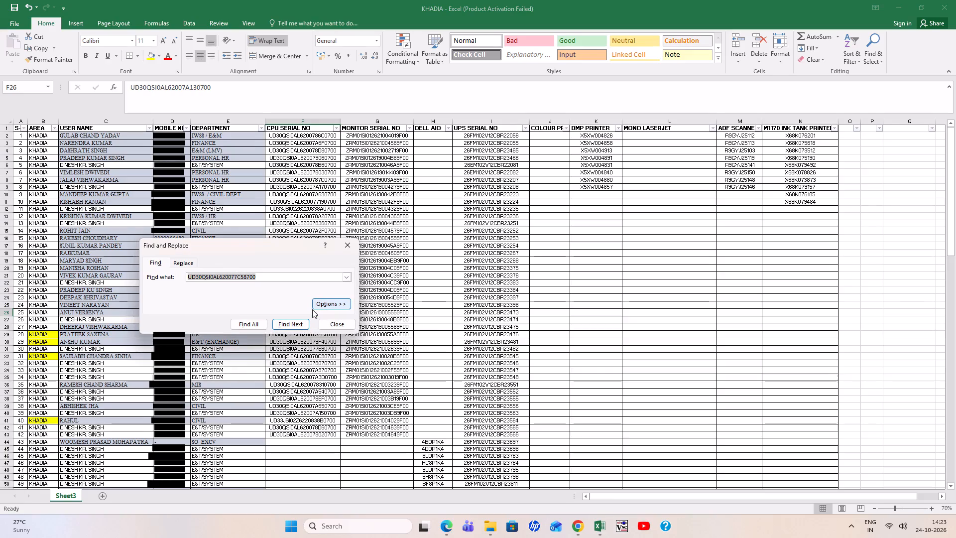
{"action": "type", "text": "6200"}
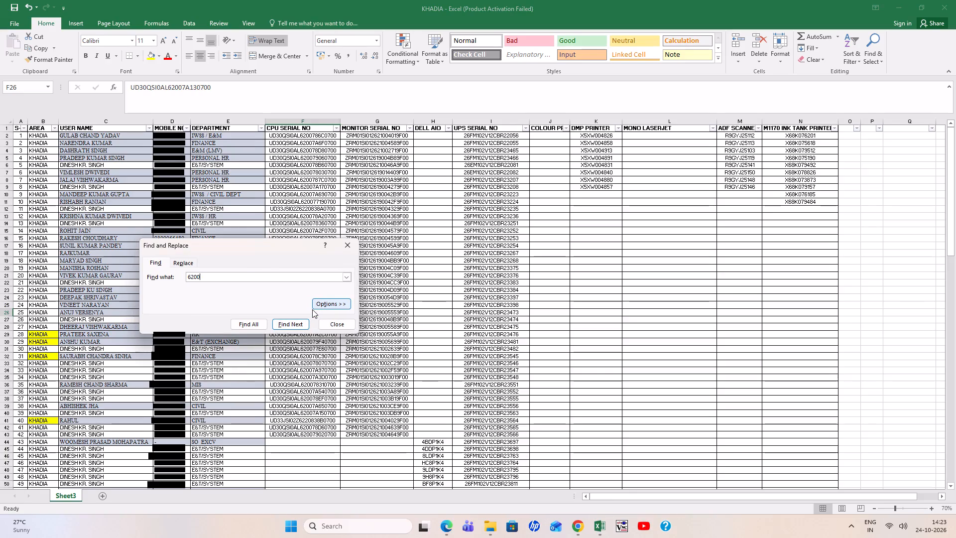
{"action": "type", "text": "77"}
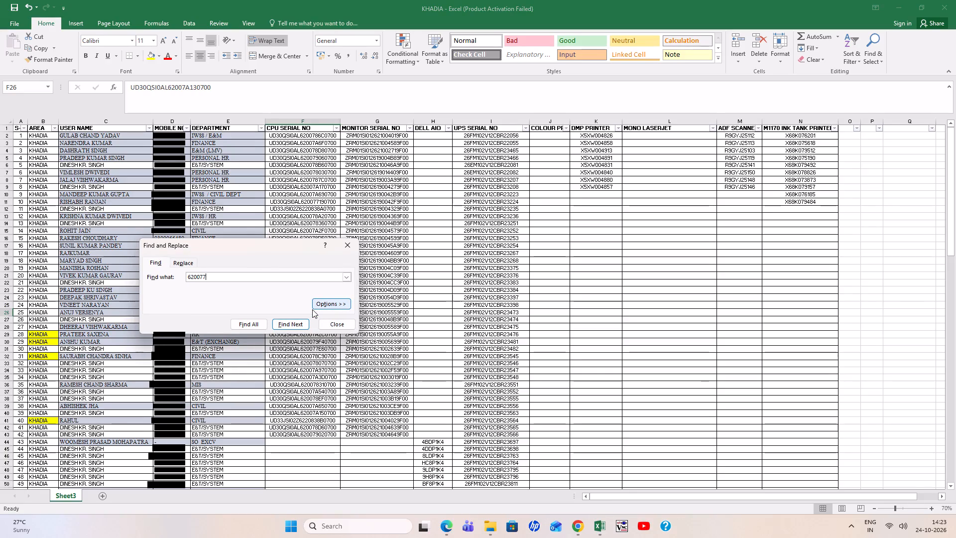
{"action": "left_click", "coordinate": [235, 324]}
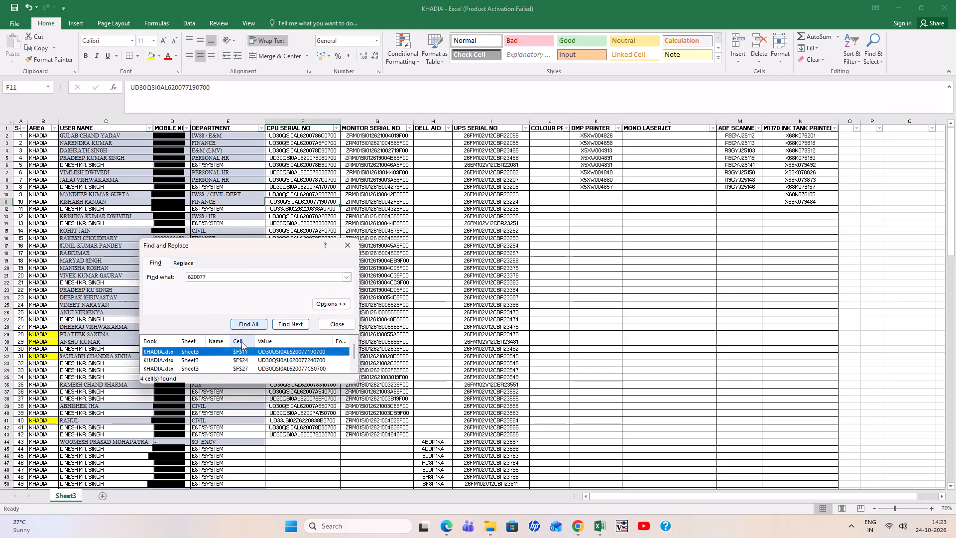
{"action": "scroll", "coordinate": [319, 364], "scroll_direction": "down", "scroll_amount": 1}
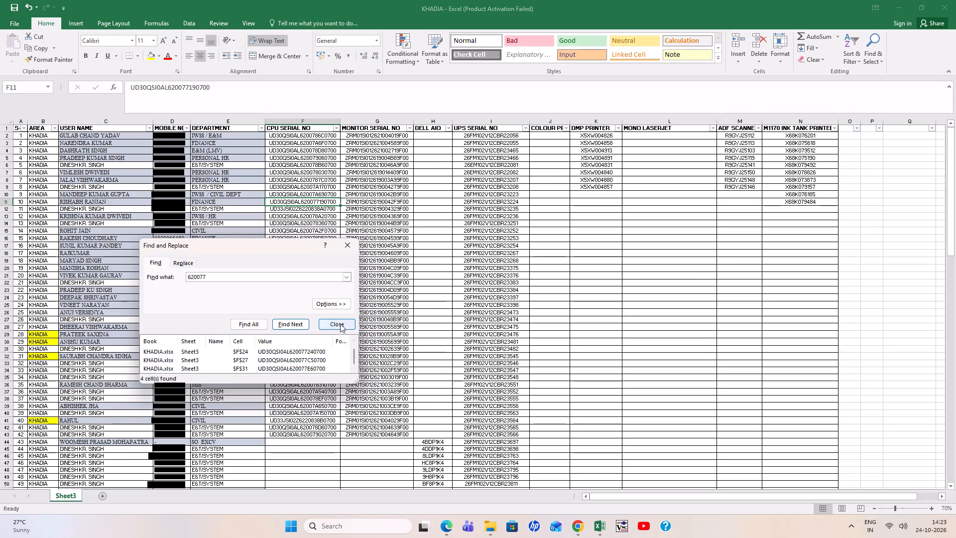
{"action": "left_click_drag", "start_coordinate": [355, 379], "coordinate": [436, 436]}
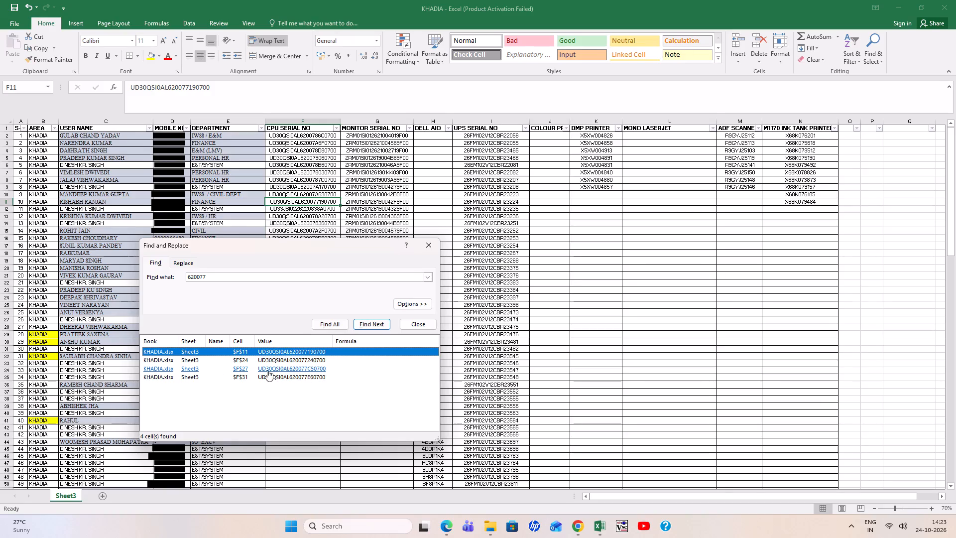
{"action": "left_click", "coordinate": [406, 324]}
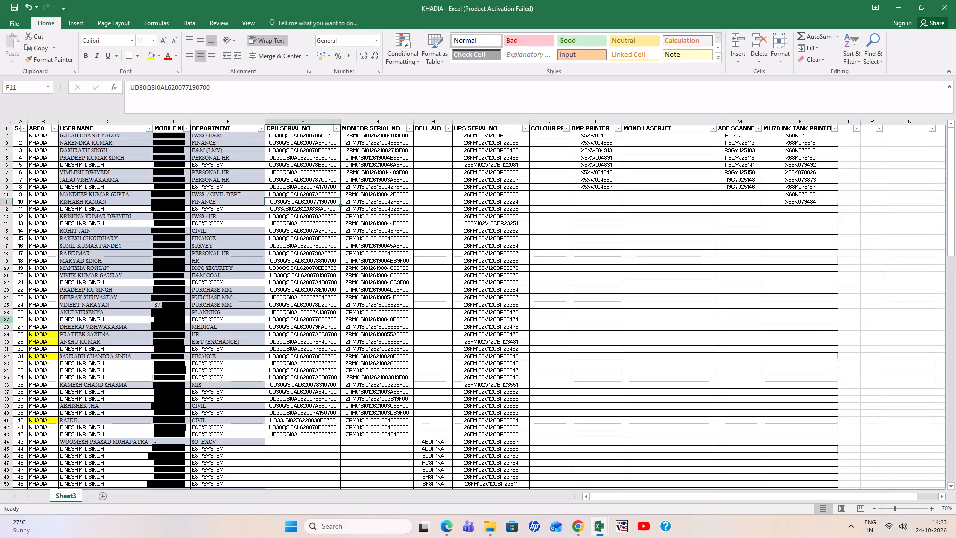
Open the CPU serial number in row 27 for editing.
{"action": "left_click", "coordinate": [10, 320]}
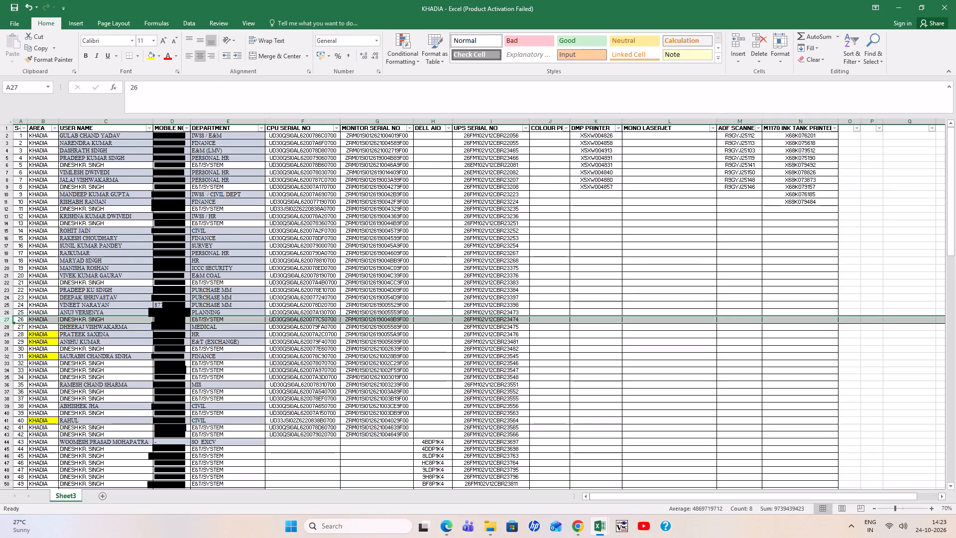
{"action": "double_click", "coordinate": [324, 319]}
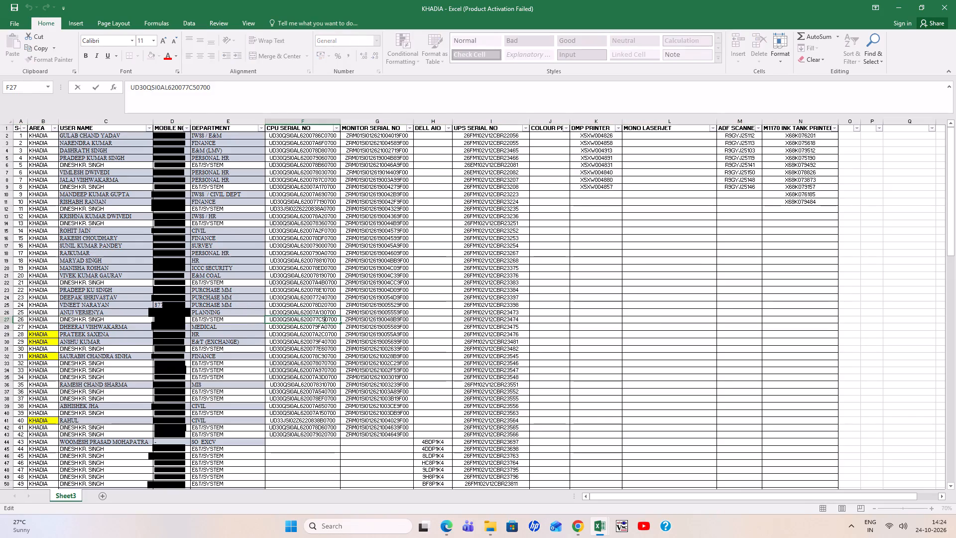
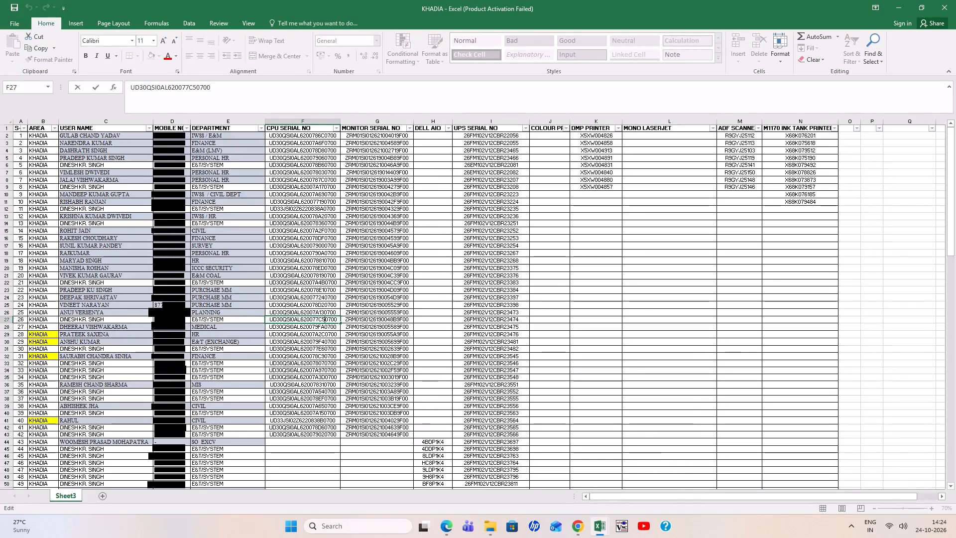
Leave the CPU serial number cell and select the entire record in row 27.
{"action": "left_click", "coordinate": [9, 320]}
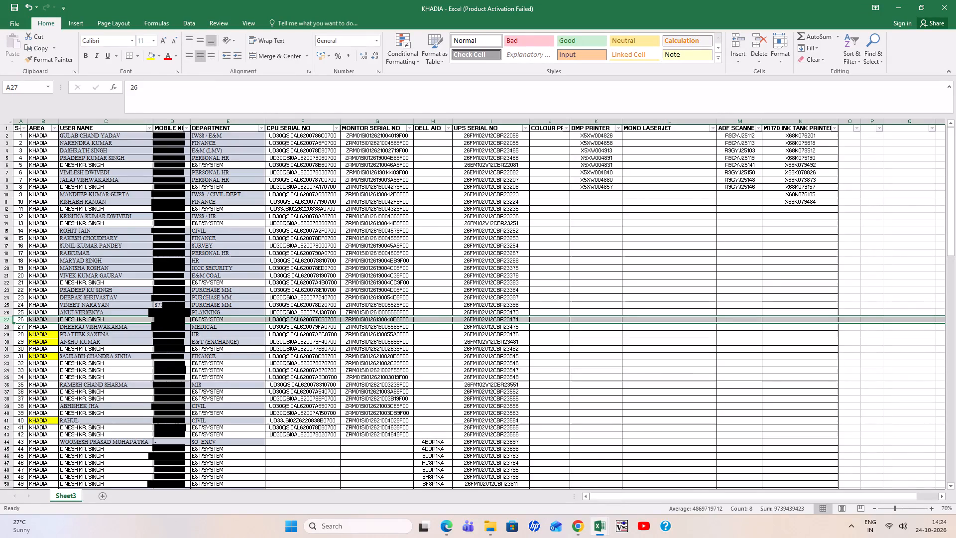
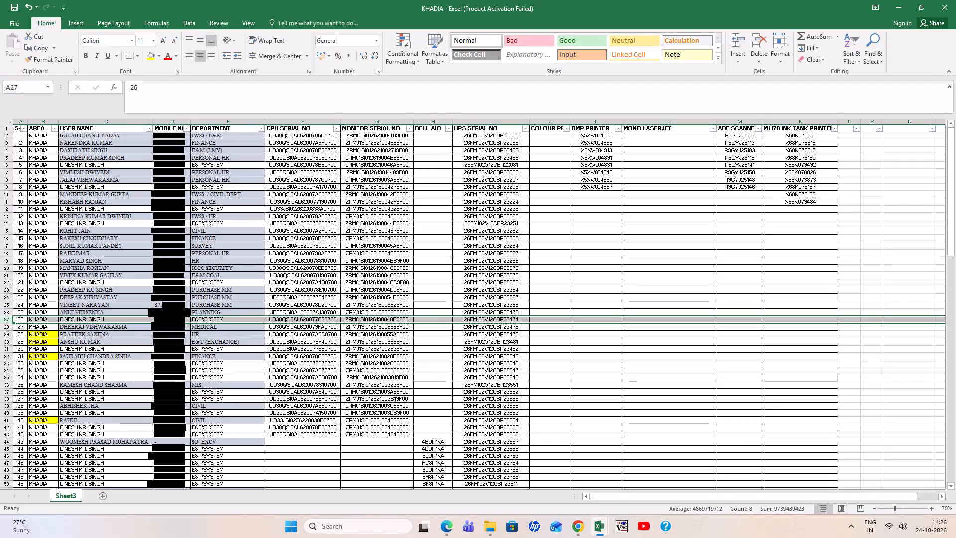
Replace the USER NAME entry in row 27 with the new user's full name.
{"action": "left_click", "coordinate": [115, 319]}
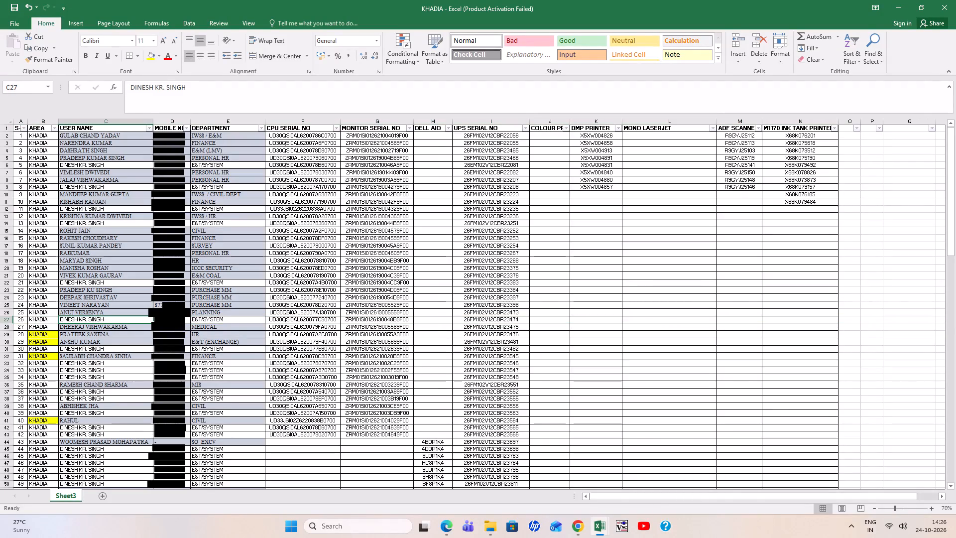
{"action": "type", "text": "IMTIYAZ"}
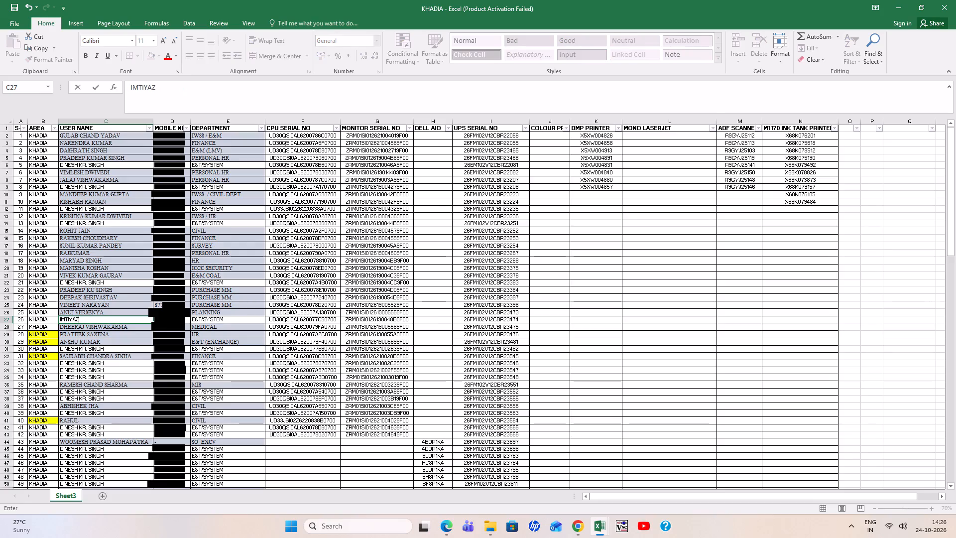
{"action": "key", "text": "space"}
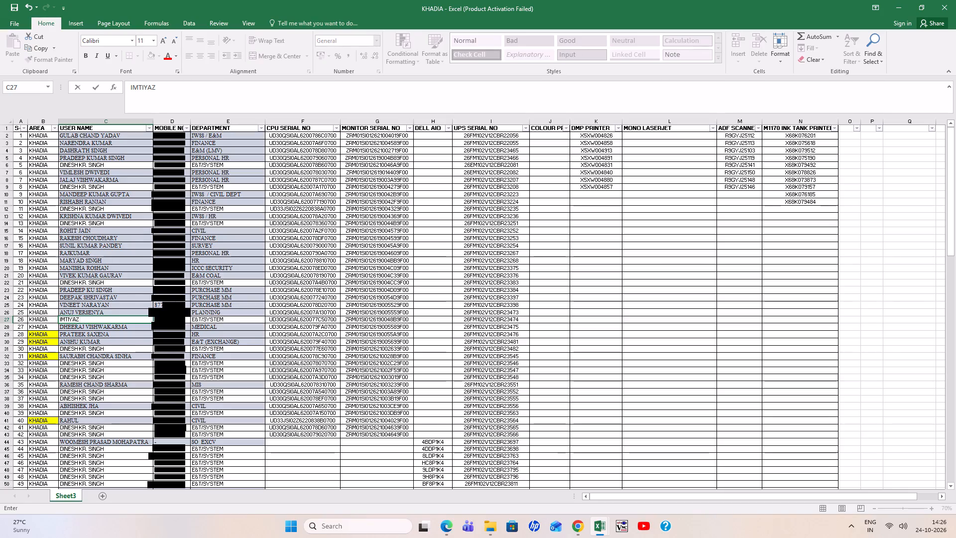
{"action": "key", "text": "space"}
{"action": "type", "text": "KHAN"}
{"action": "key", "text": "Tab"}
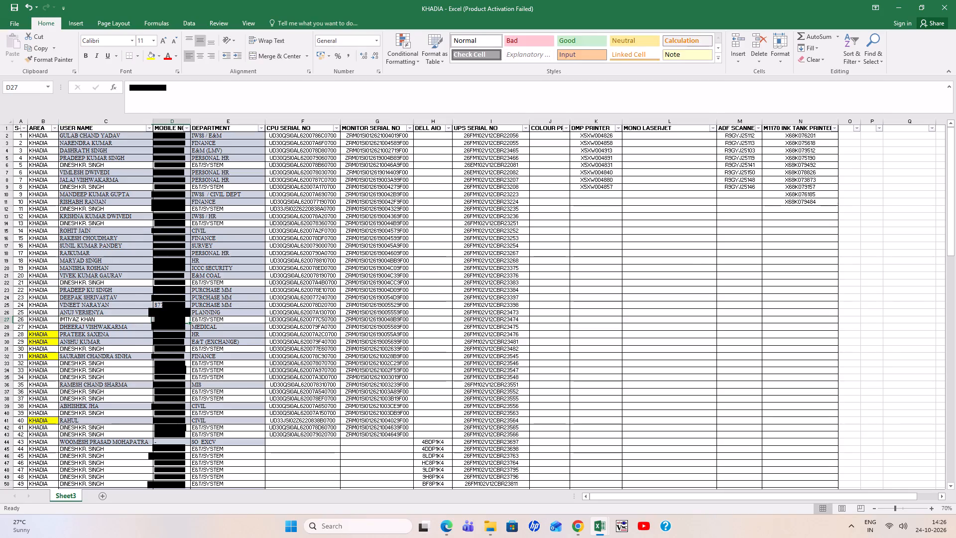
Replace the DEPARTMENT entry in row 27 with text beginning STO.
{"action": "left_click", "coordinate": [205, 322]}
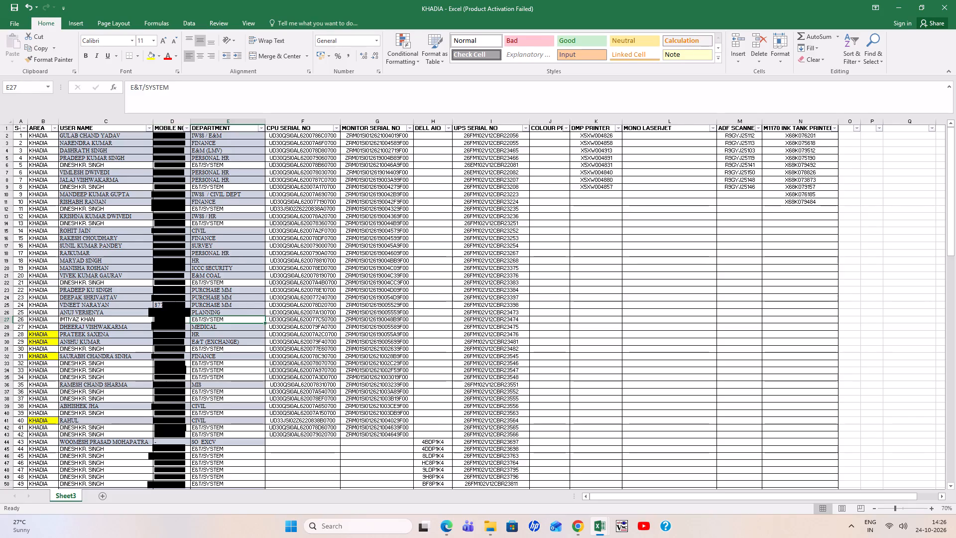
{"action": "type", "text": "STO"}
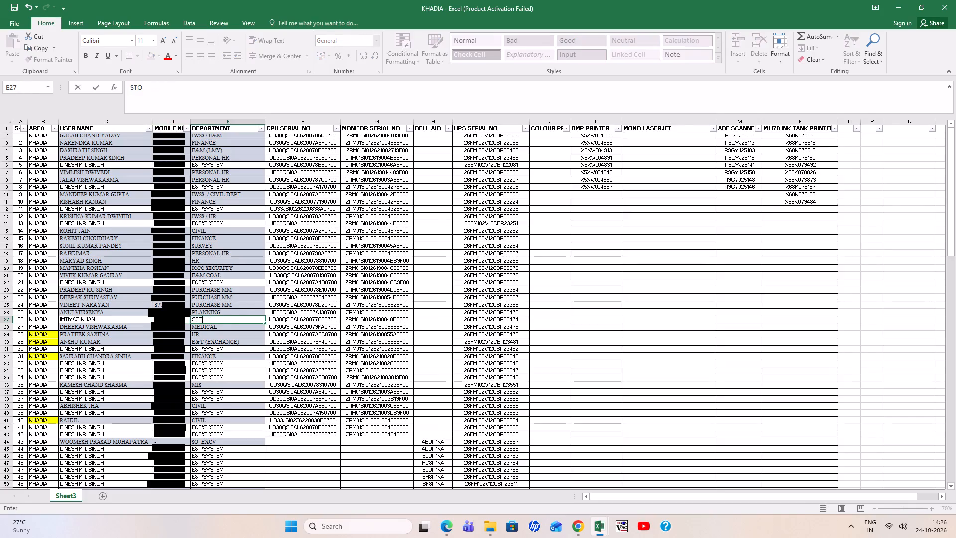
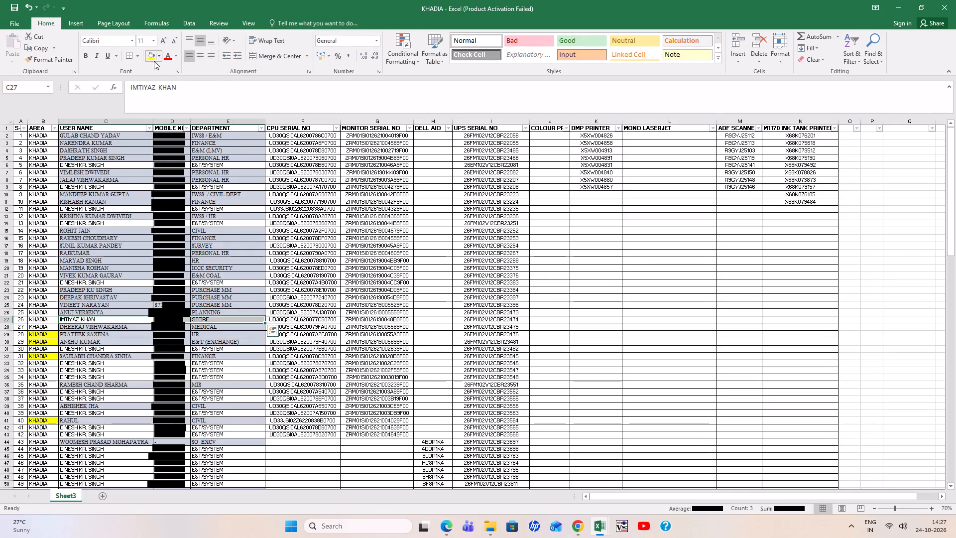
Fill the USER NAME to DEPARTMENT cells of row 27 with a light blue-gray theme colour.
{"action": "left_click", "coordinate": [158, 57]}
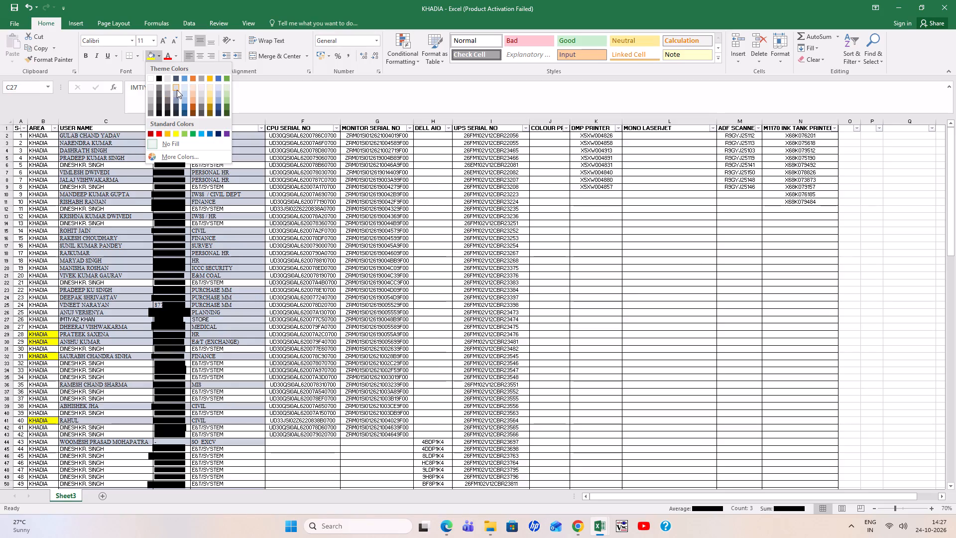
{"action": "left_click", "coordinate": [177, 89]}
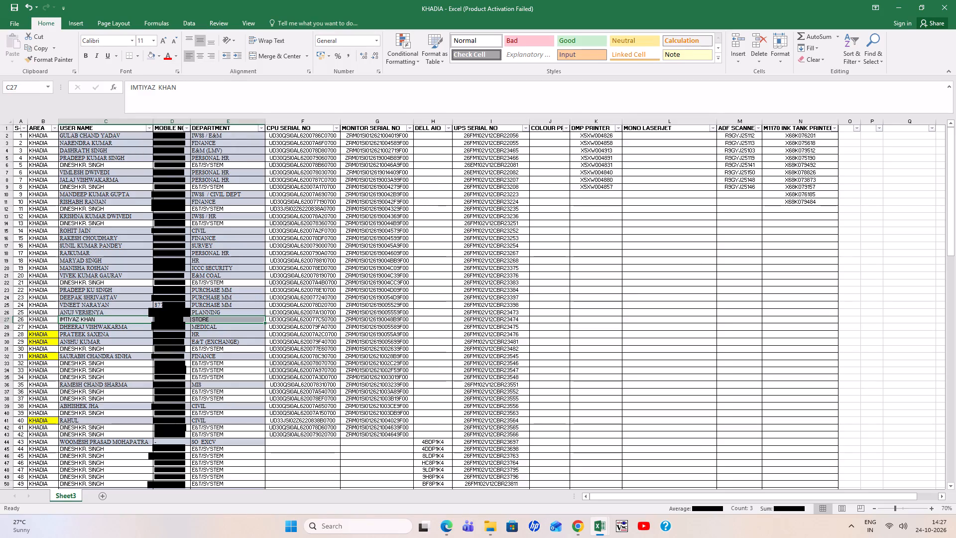
Copy the formatting of the USER NAME to DEPARTMENT cells in row 26 onto the same cells in row 27.
{"action": "left_click", "coordinate": [123, 341]}
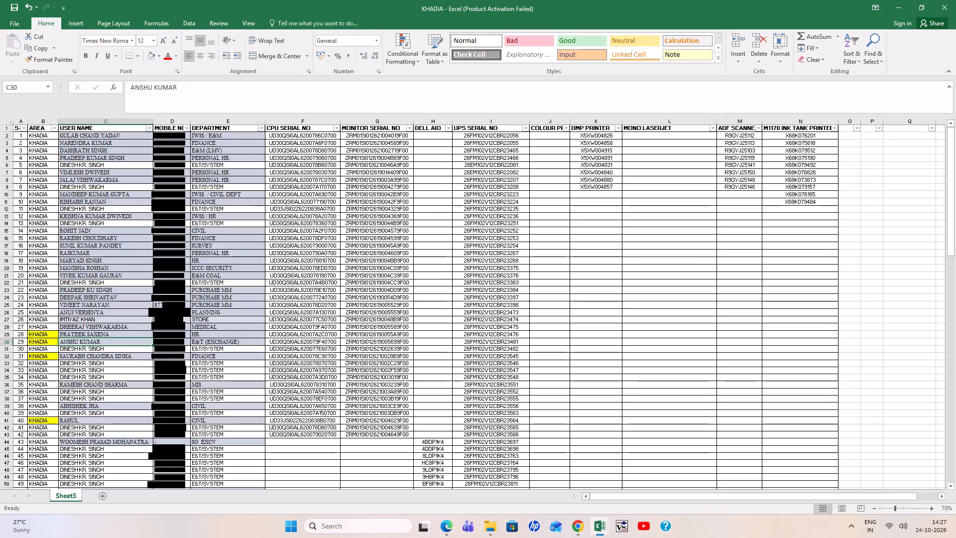
{"action": "left_click_drag", "start_coordinate": [80, 313], "coordinate": [213, 313]}
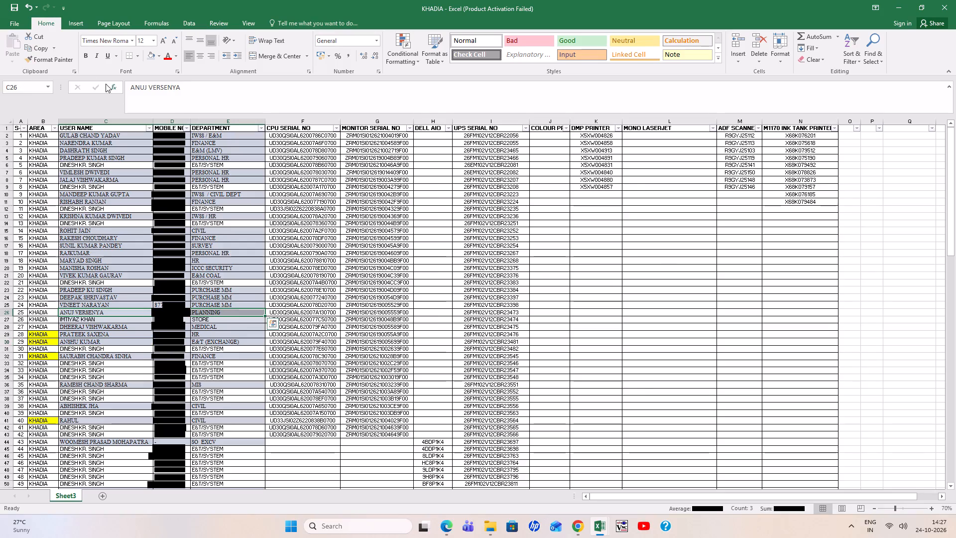
{"action": "left_click", "coordinate": [64, 59]}
{"action": "left_click", "coordinate": [101, 319]}
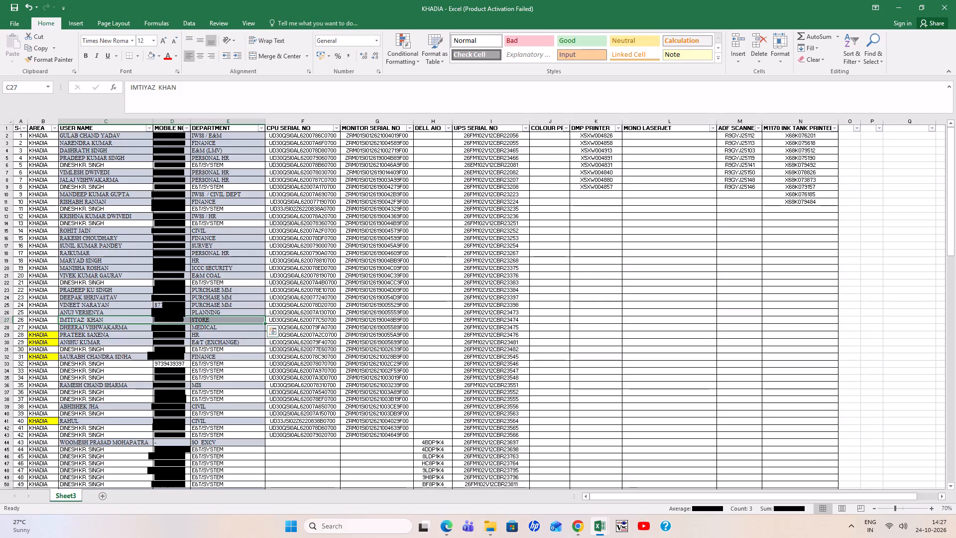
Search the sheet for all CPU serial numbers containing 78310700.
{"action": "key", "text": "ctrl+a"}
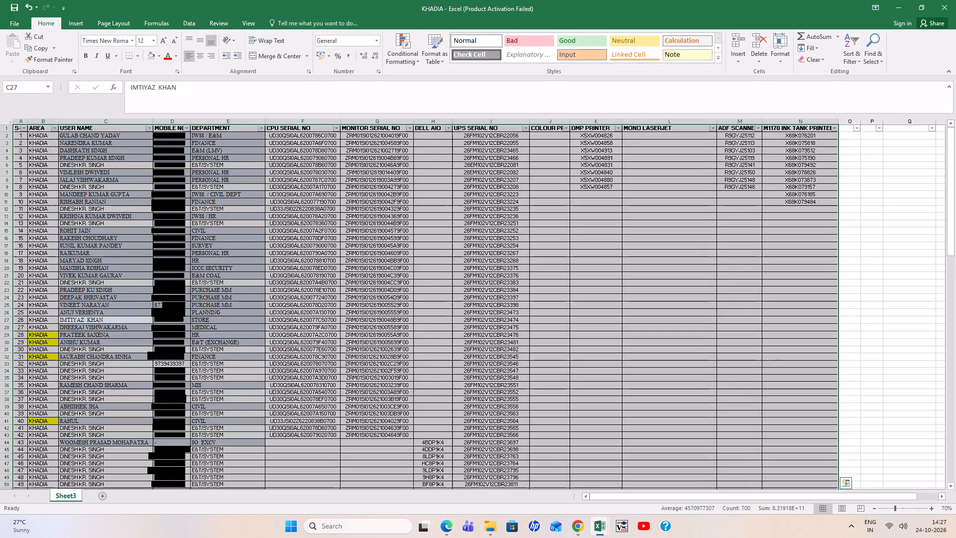
{"action": "key", "text": "ctrl+f"}
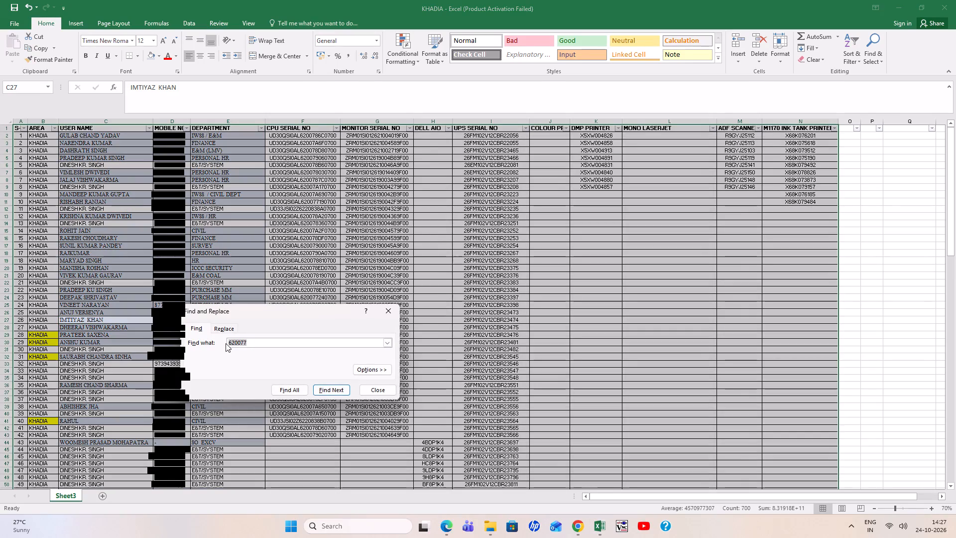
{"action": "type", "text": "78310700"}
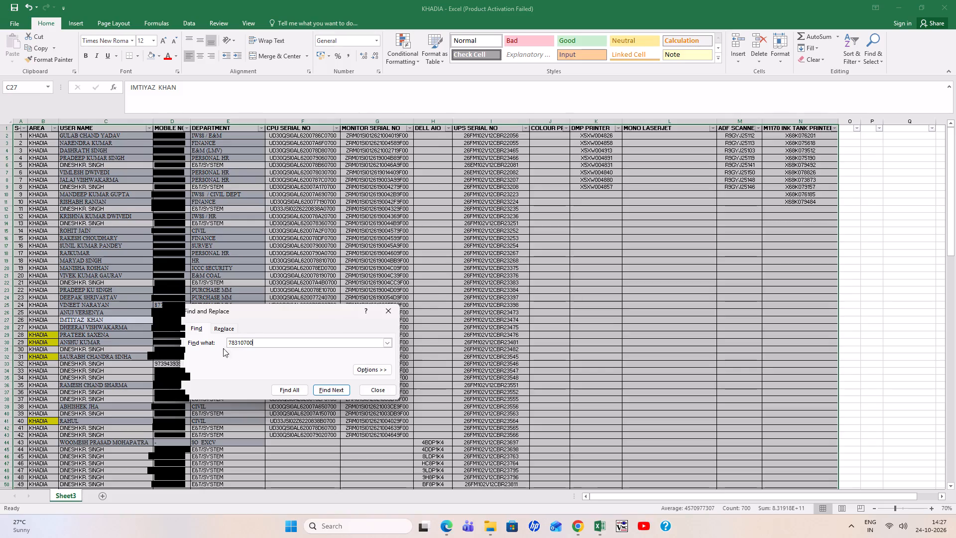
{"action": "left_click", "coordinate": [286, 393]}
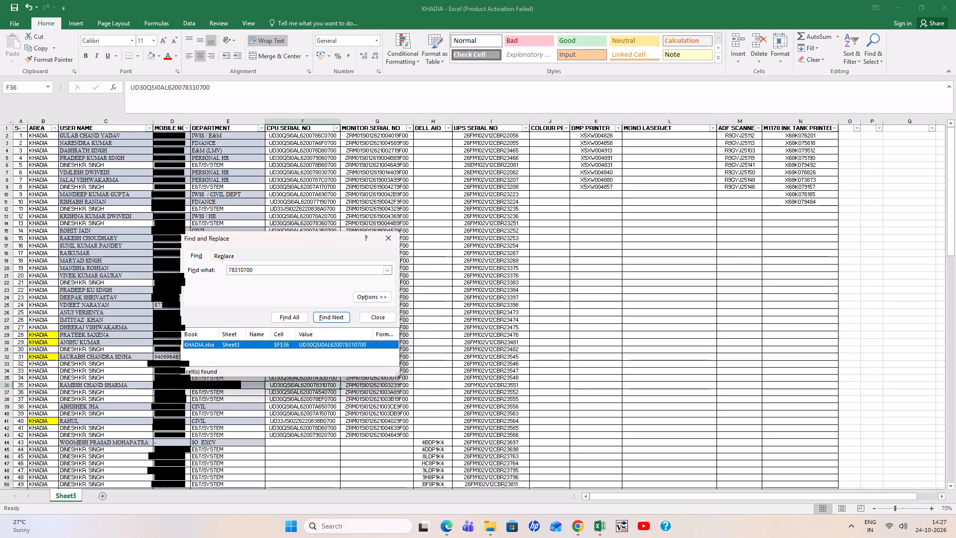
{"action": "left_click", "coordinate": [364, 314]}
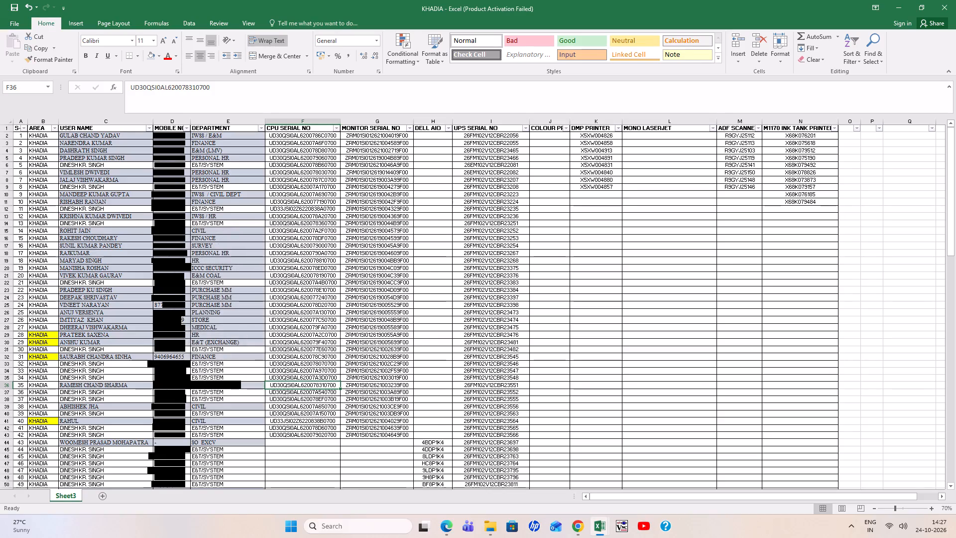
Search the sheet for all CPU serial numbers containing 7A430700.
{"action": "key", "text": "ctrl+f"}
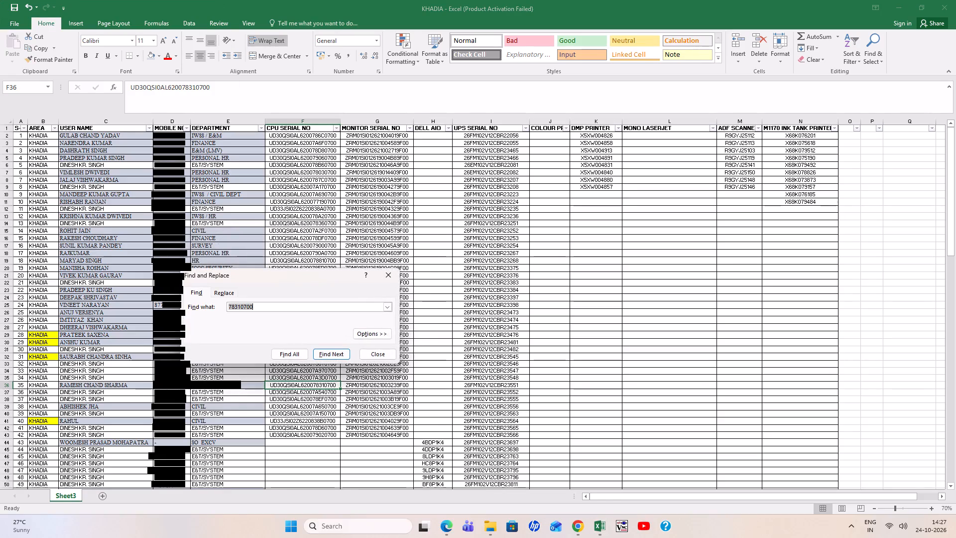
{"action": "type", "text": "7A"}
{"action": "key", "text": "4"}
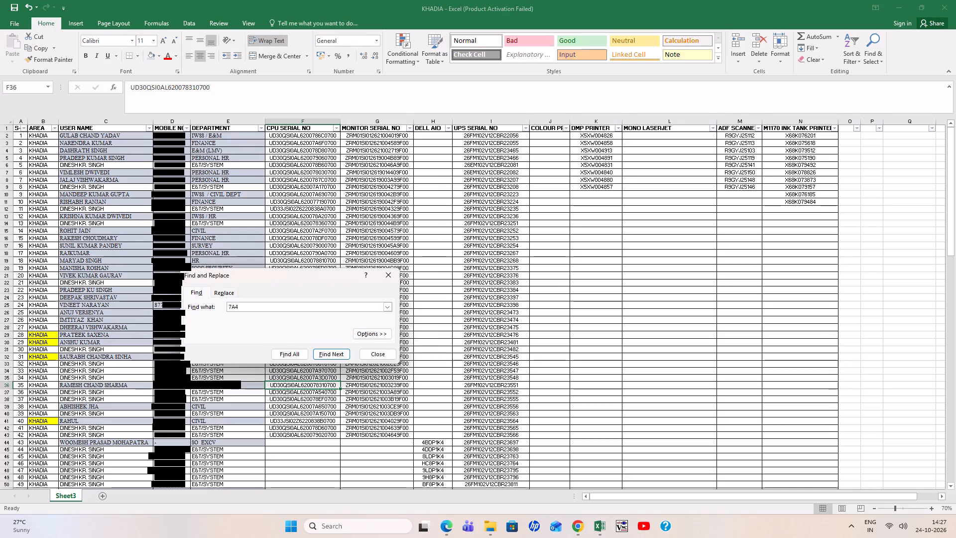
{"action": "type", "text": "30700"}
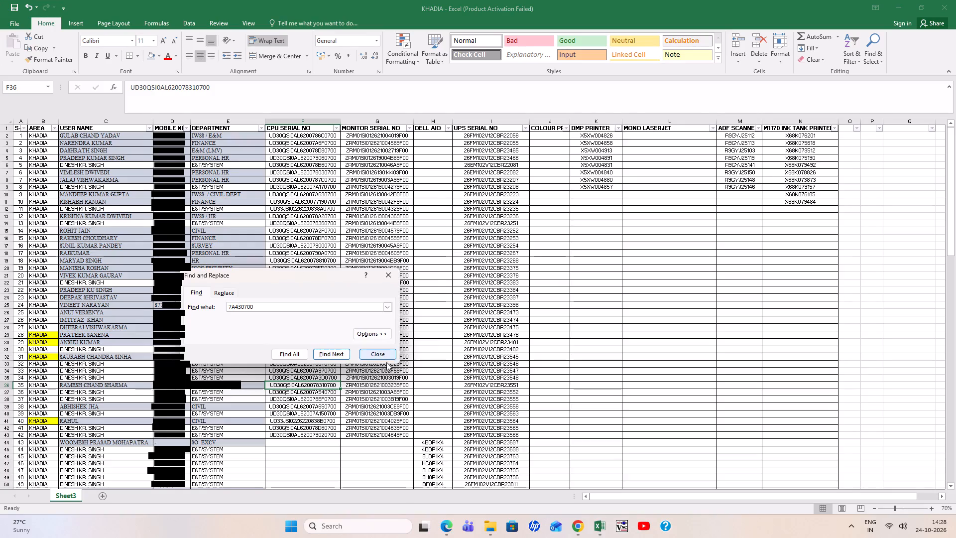
{"action": "left_click", "coordinate": [300, 353]}
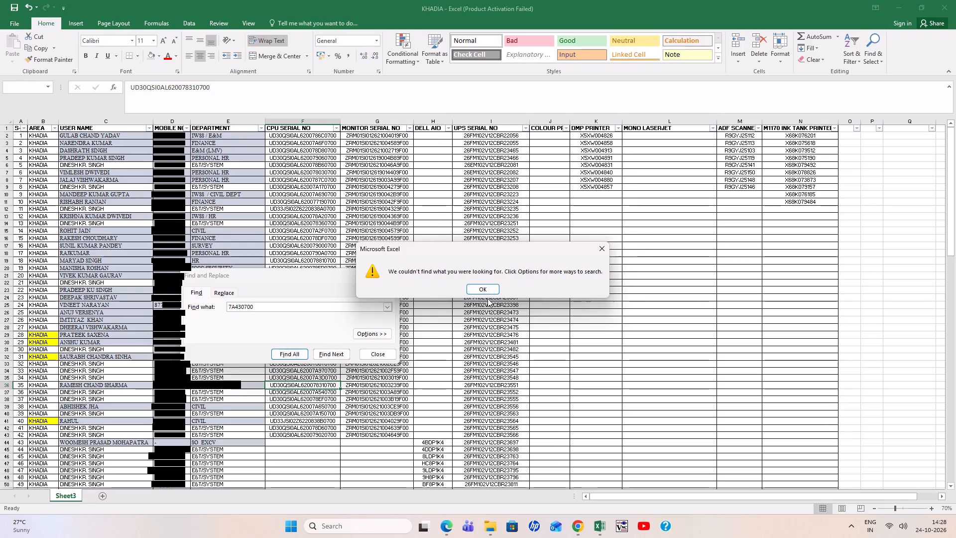
{"action": "left_click", "coordinate": [488, 288]}
{"action": "left_click", "coordinate": [377, 354]}
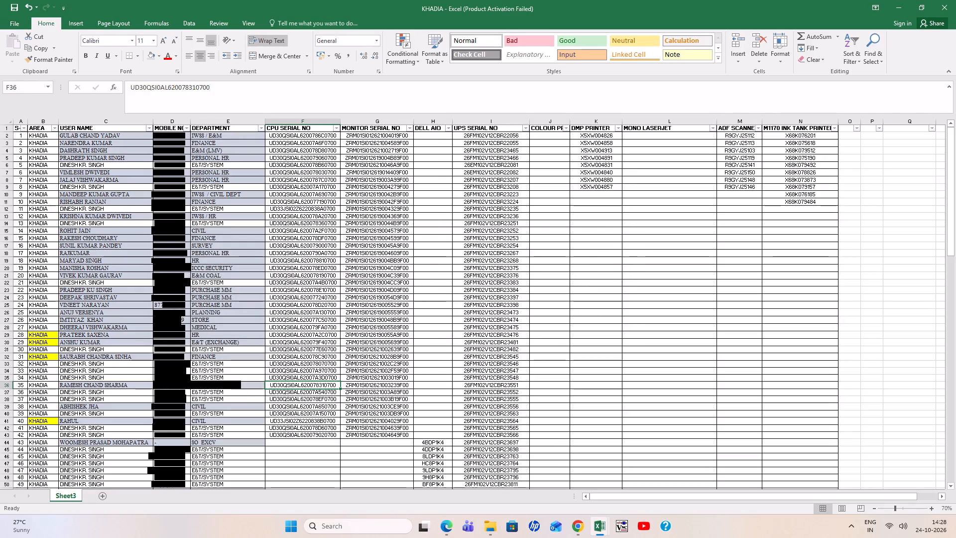
Search the whole table for the full CPU serial number UD30QSI0AL62007A4B0700.
{"action": "key", "text": "ctrl+a"}
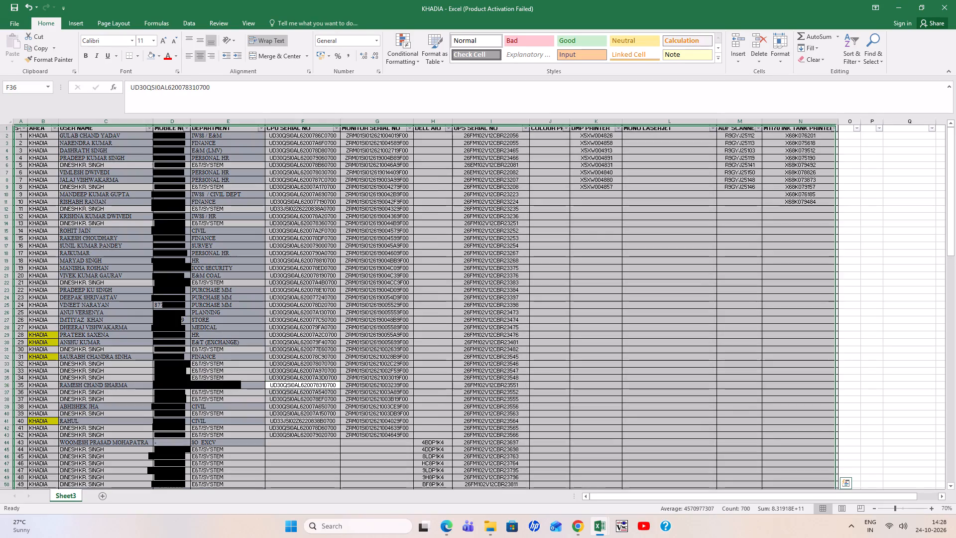
{"action": "key", "text": "ctrl+f"}
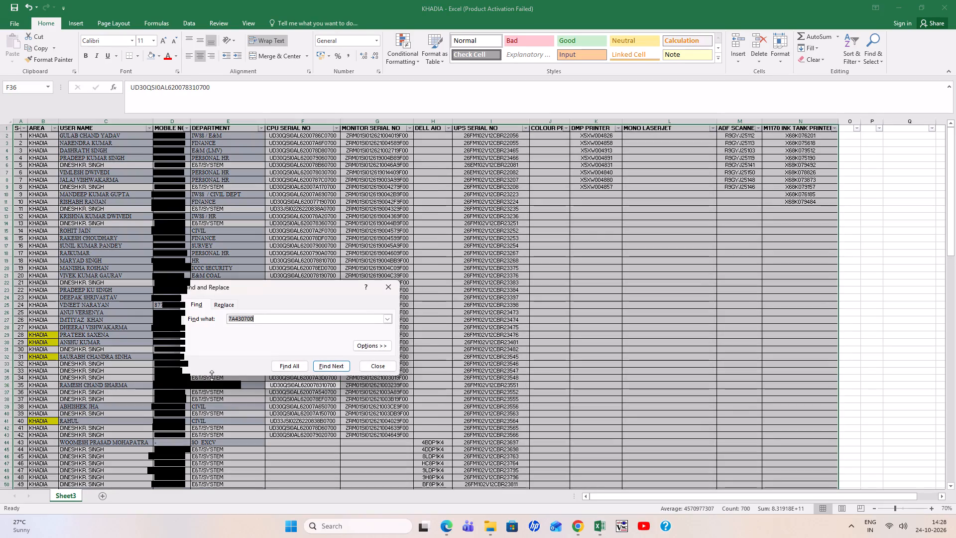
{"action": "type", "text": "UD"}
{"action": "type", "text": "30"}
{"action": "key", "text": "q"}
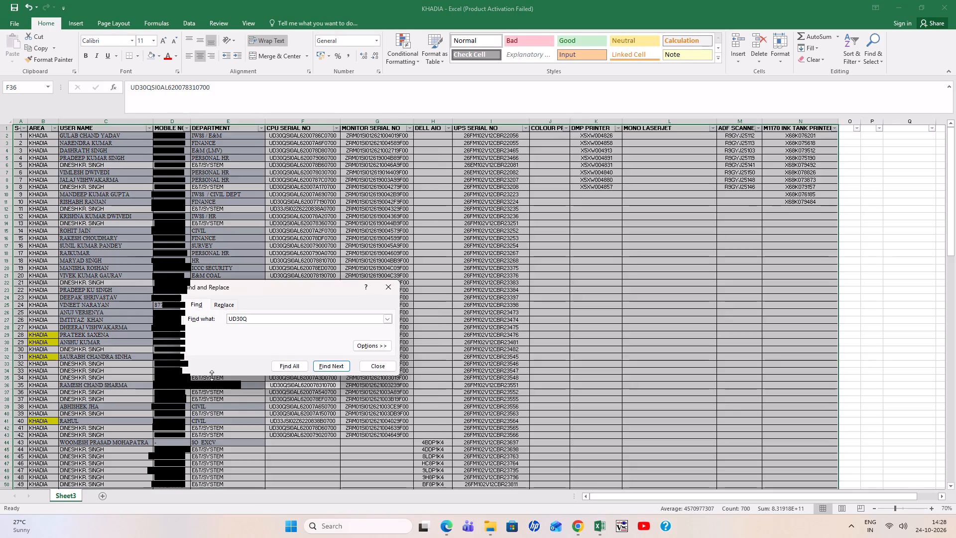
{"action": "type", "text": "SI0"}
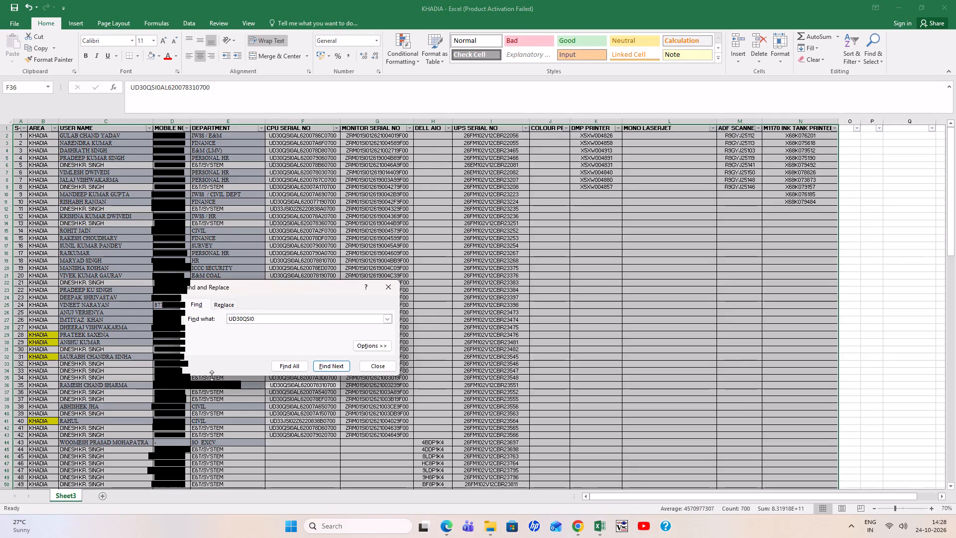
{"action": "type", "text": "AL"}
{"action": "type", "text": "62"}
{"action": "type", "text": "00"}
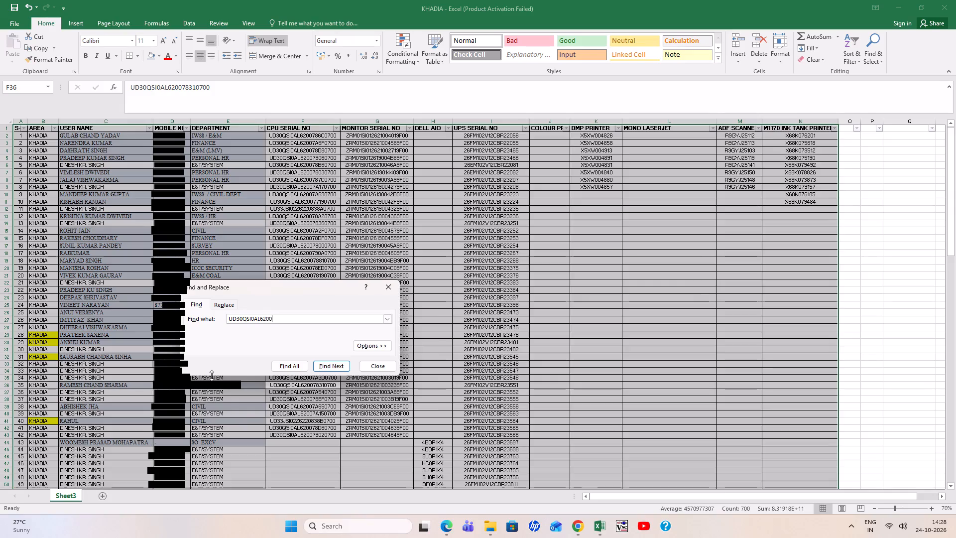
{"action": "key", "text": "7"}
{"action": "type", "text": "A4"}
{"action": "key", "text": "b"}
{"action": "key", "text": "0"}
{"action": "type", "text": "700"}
{"action": "left_click", "coordinate": [289, 370]}
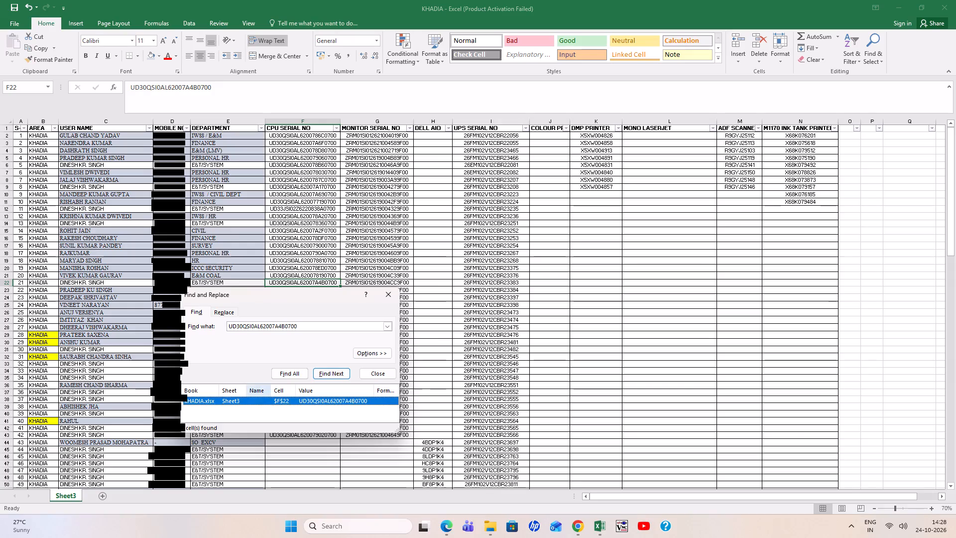
{"action": "left_click", "coordinate": [386, 373]}
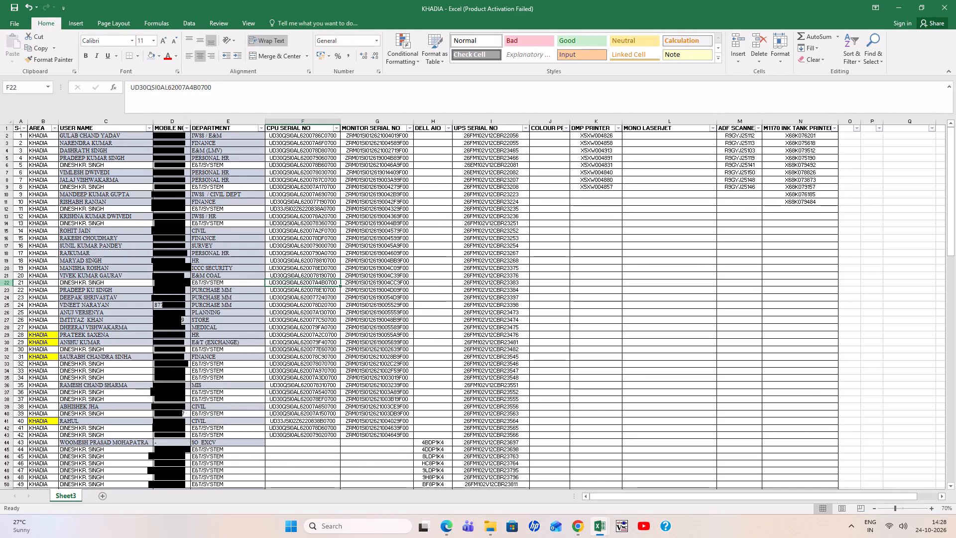
Replace the DEPARTMENT entry in row 22 with BLASTING MINING.
{"action": "left_click", "coordinate": [10, 283]}
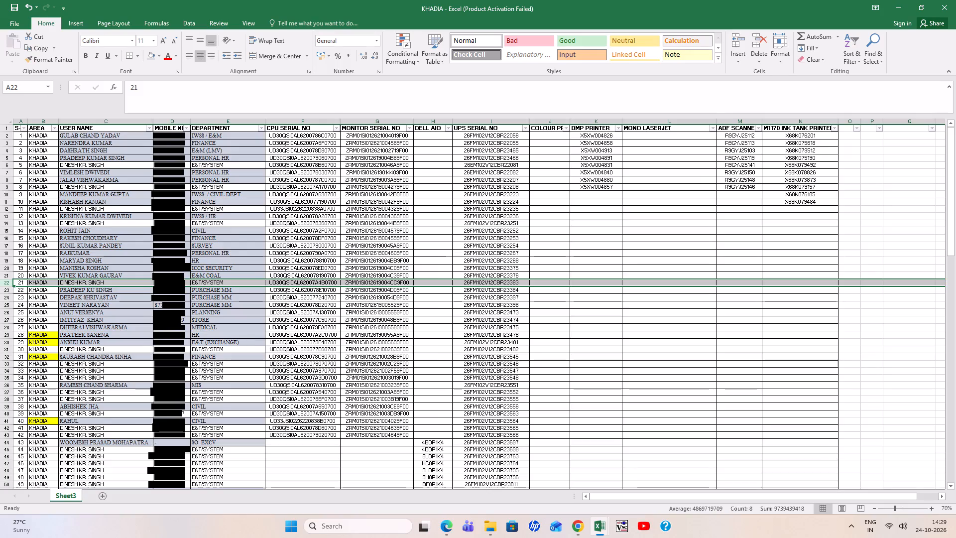
{"action": "left_click", "coordinate": [89, 284]}
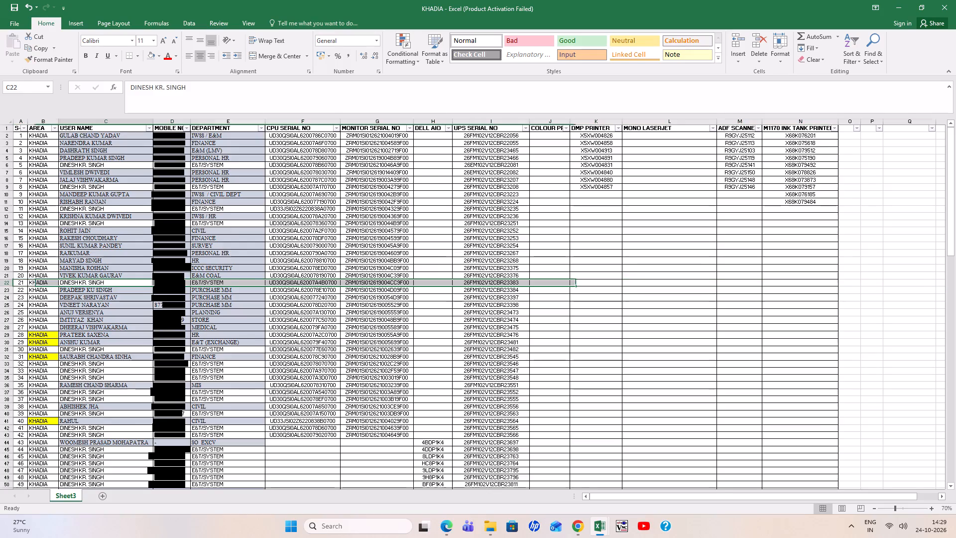
{"action": "left_click", "coordinate": [140, 283]}
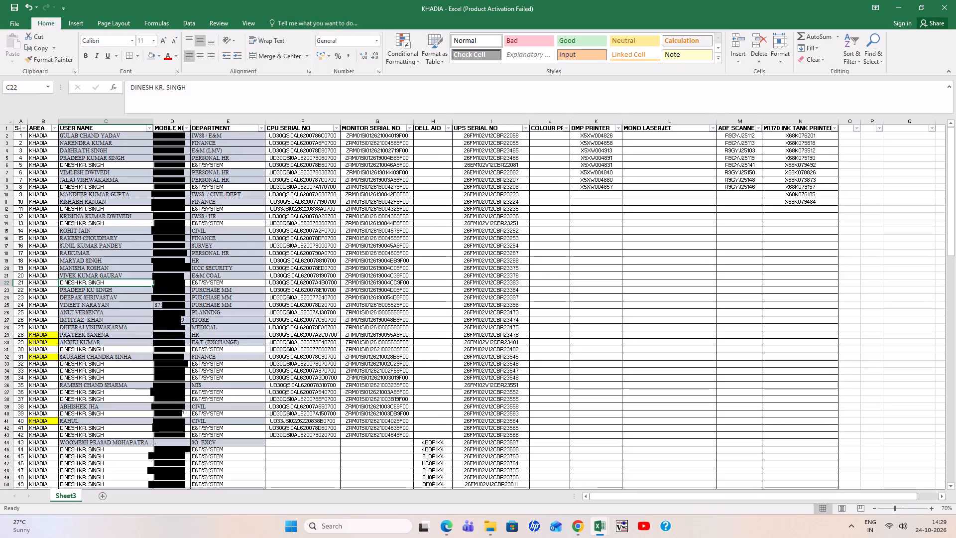
{"action": "left_click", "coordinate": [241, 285]}
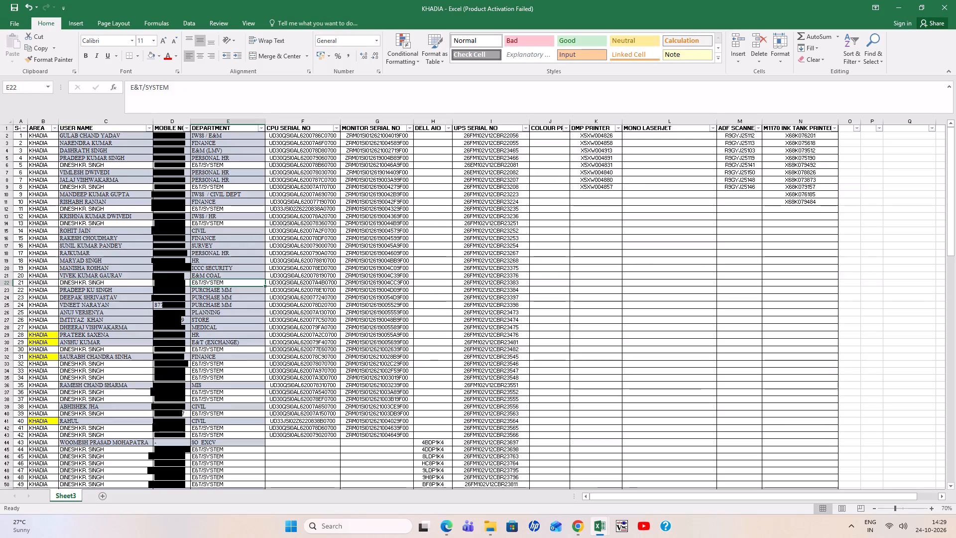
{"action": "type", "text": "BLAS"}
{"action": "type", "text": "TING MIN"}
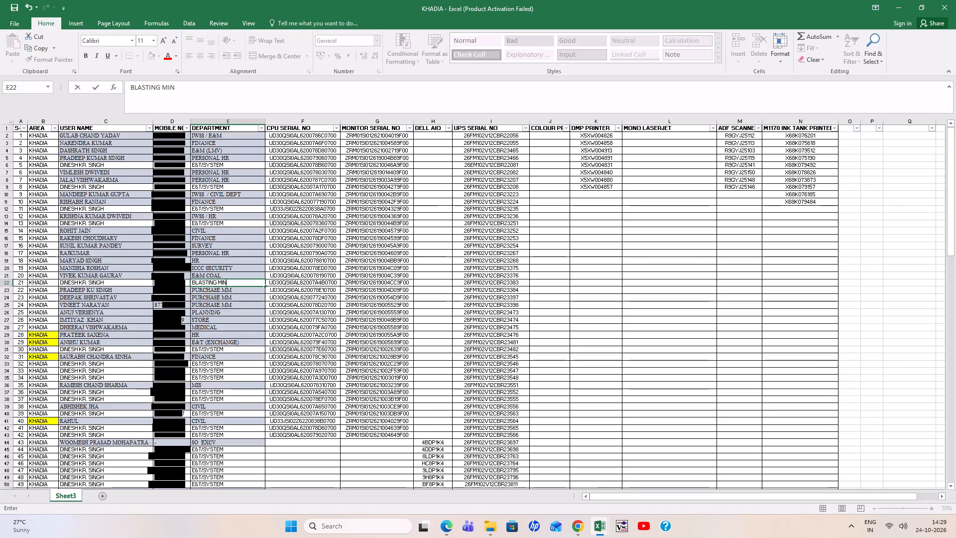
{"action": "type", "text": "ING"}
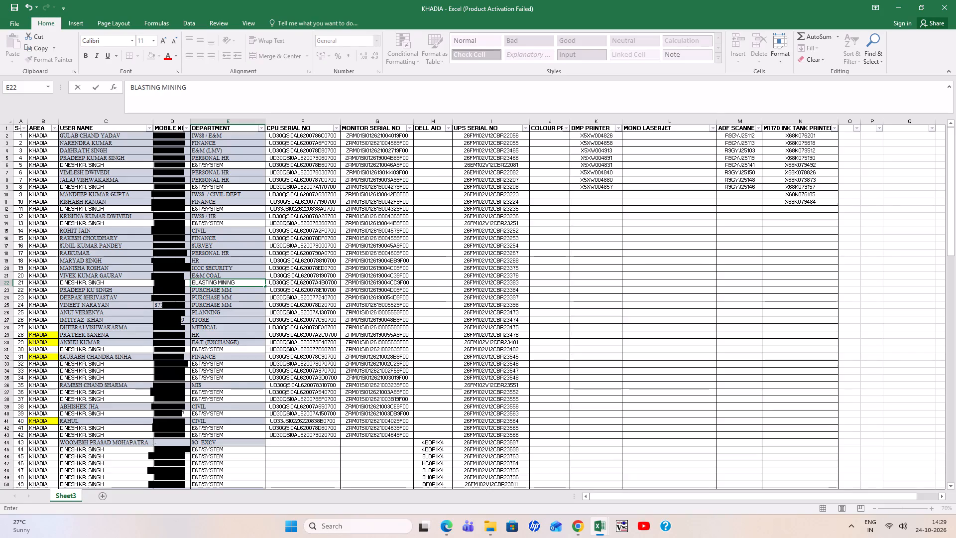
{"action": "left_click", "coordinate": [168, 282]}
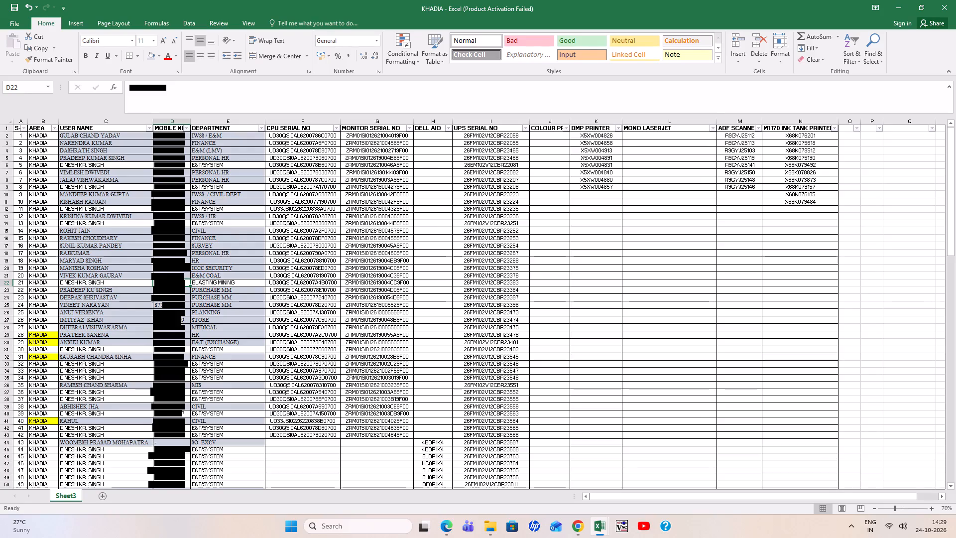
Replace the USER NAME entry in row 22 with the new user's name.
{"action": "left_click", "coordinate": [111, 281]}
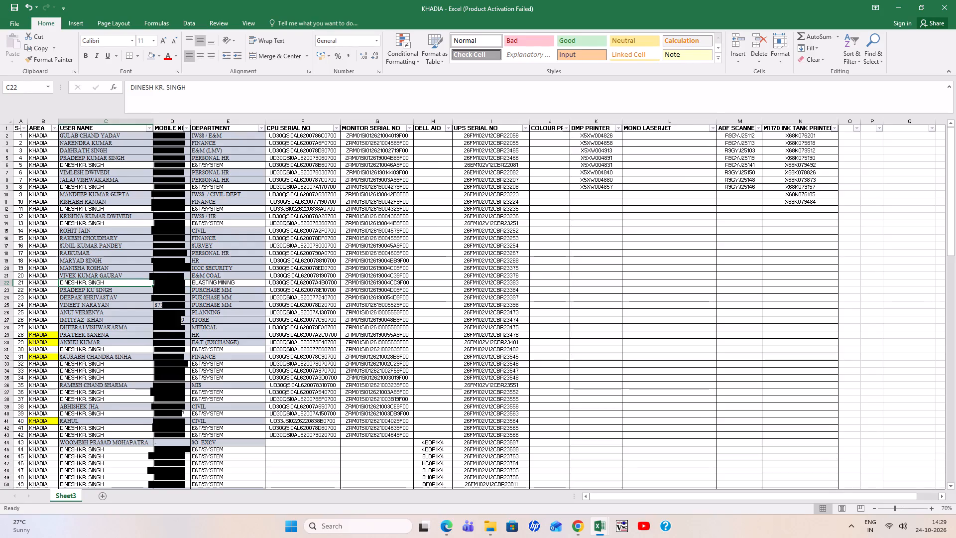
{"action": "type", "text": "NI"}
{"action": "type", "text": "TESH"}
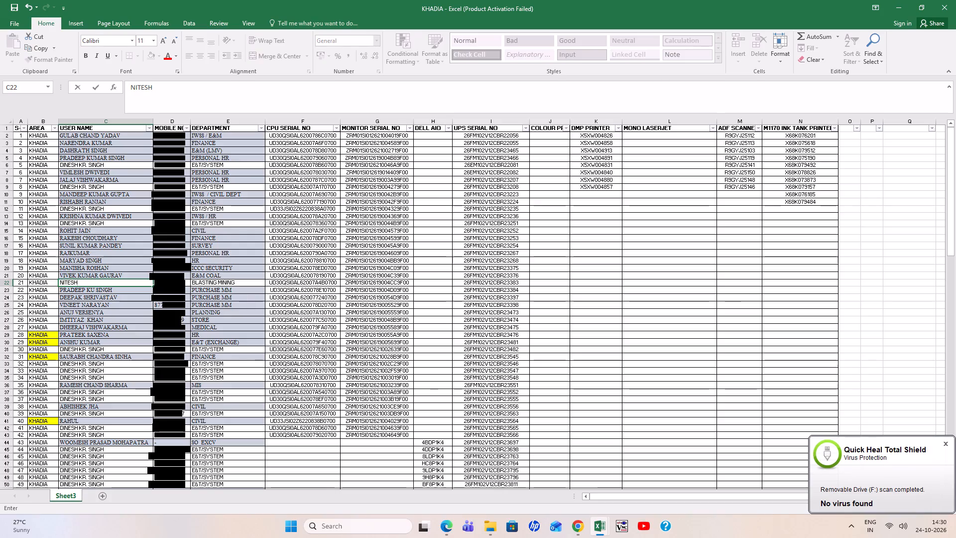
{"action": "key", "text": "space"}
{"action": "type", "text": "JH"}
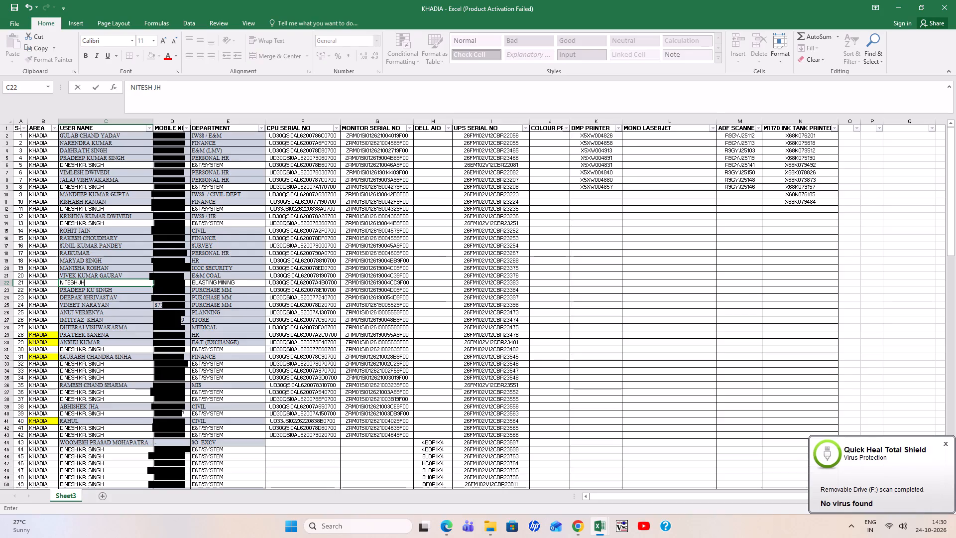
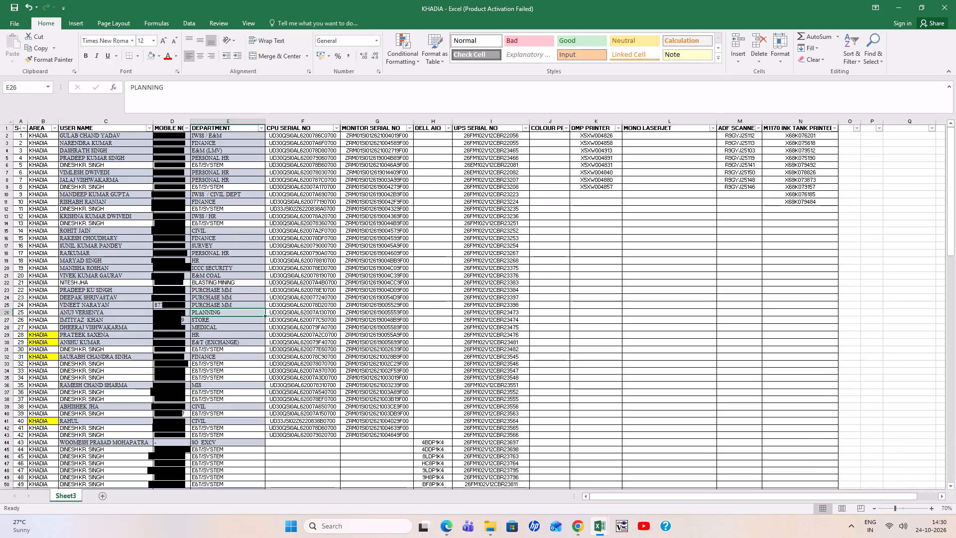
Copy the formatting of row 21's USER NAME through DEPARTMENT cells onto the same cells in row 22.
{"action": "left_click_drag", "start_coordinate": [84, 275], "coordinate": [204, 277]}
{"action": "left_click", "coordinate": [69, 59]}
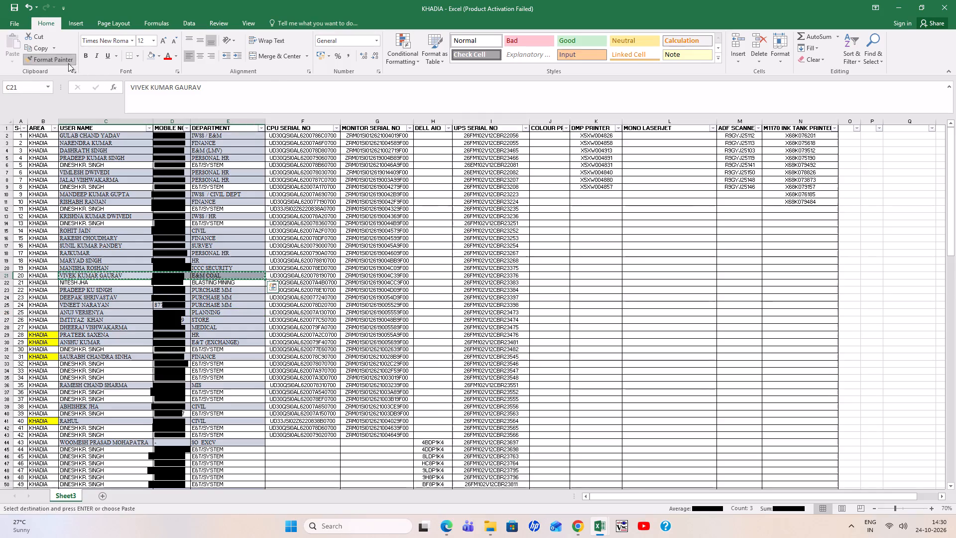
{"action": "left_click", "coordinate": [97, 281]}
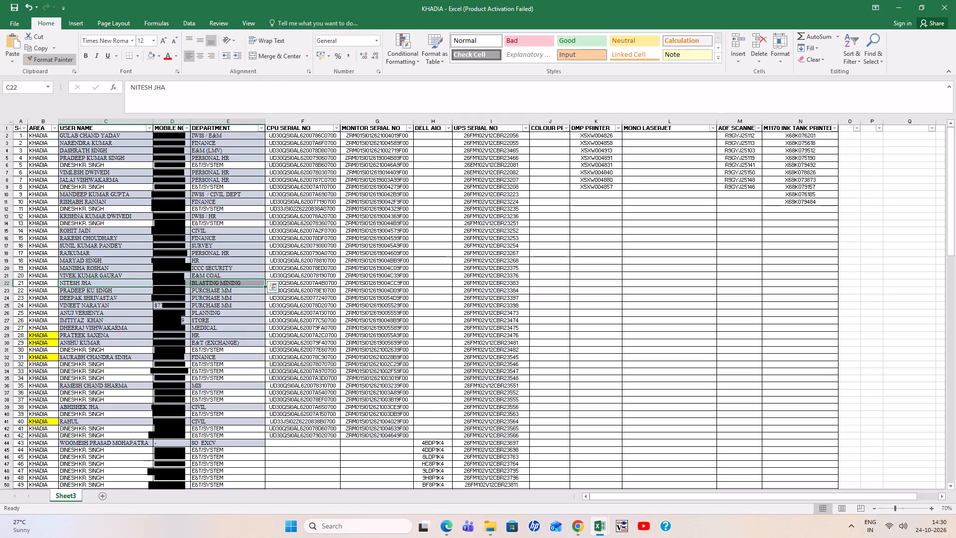
{"action": "left_click", "coordinate": [140, 321]}
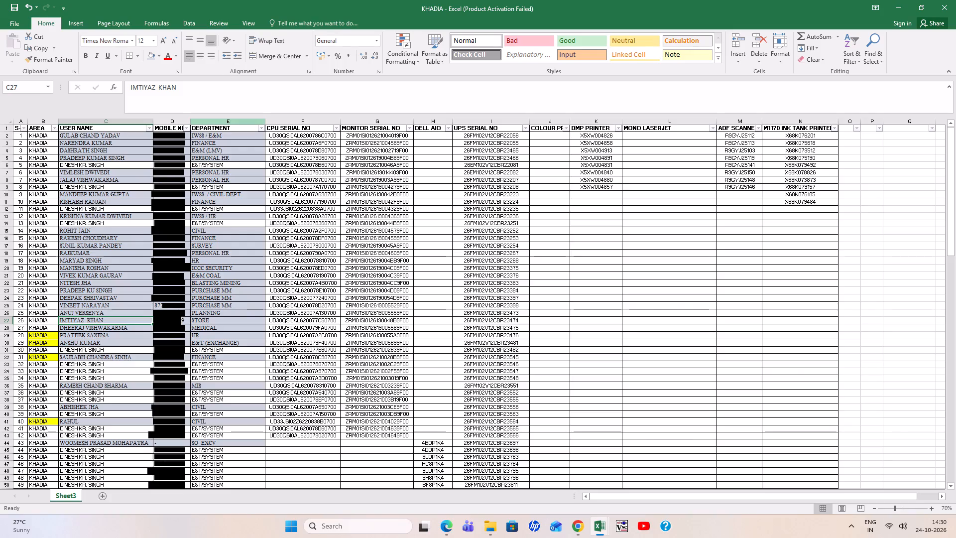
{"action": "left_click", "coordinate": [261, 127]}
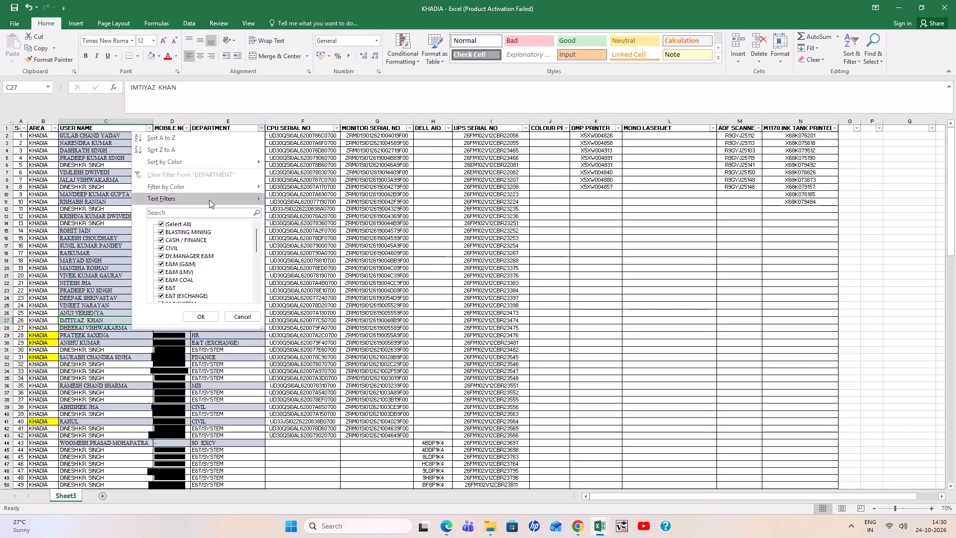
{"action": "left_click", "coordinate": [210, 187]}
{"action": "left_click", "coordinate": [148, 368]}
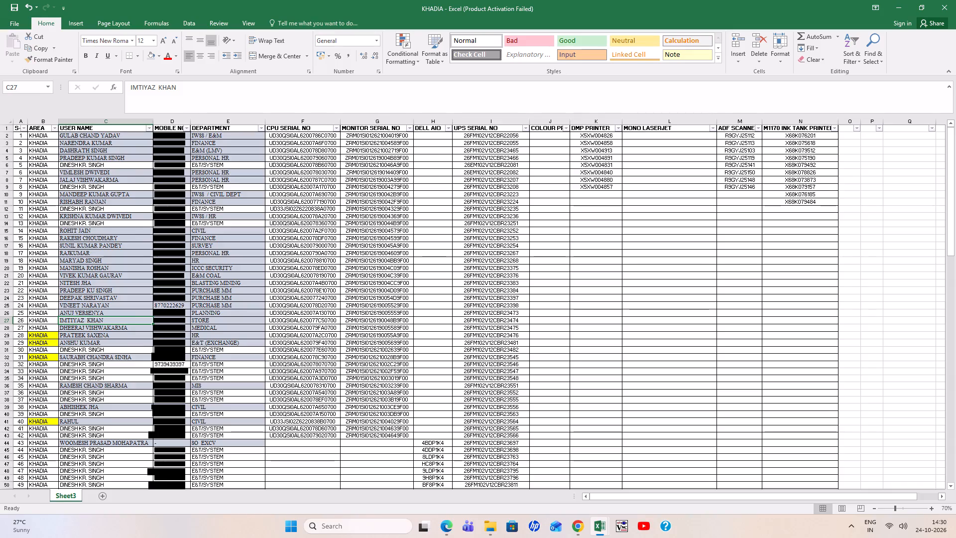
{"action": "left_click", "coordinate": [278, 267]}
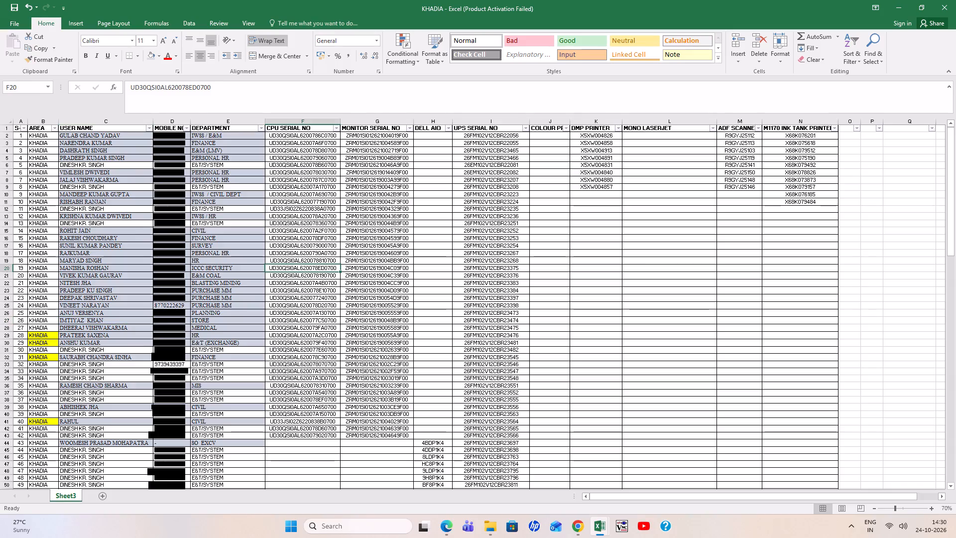
Filter the DEPARTMENT column by its blue-grey cell fill and select all filtered department entries to check their count.
{"action": "left_click", "coordinate": [259, 127]}
{"action": "left_click", "coordinate": [196, 187]}
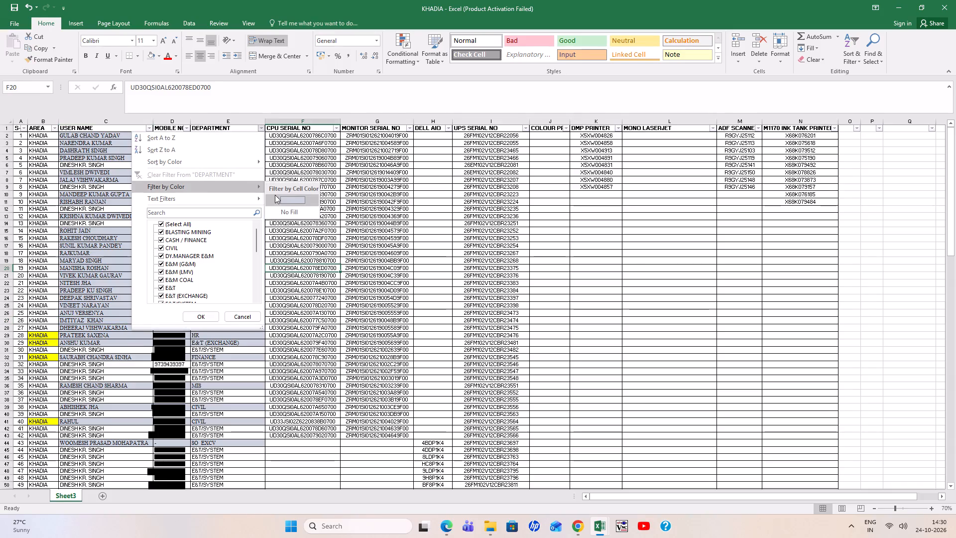
{"action": "left_click", "coordinate": [275, 198]}
{"action": "left_click_drag", "start_coordinate": [238, 134], "coordinate": [226, 333]}
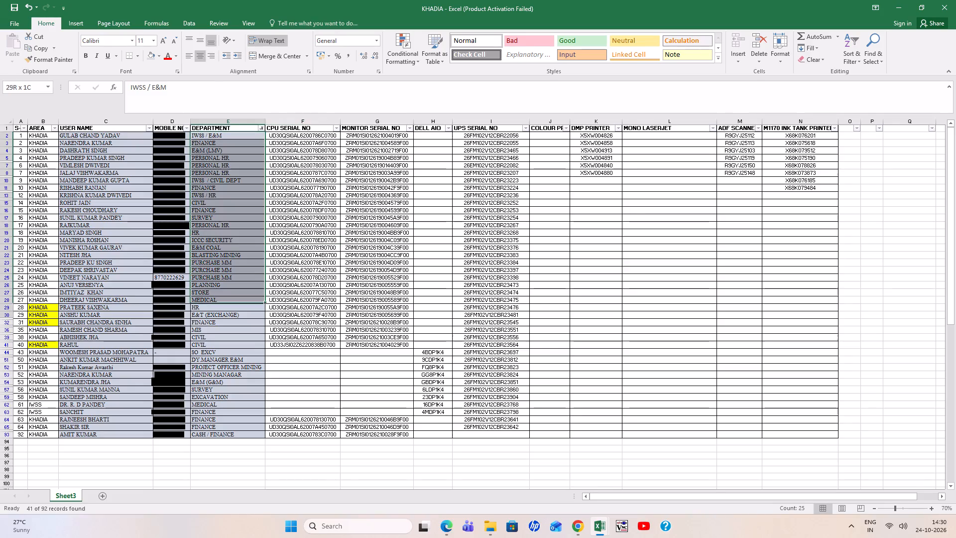
{"action": "left_click_drag", "start_coordinate": [226, 333], "coordinate": [210, 432]}
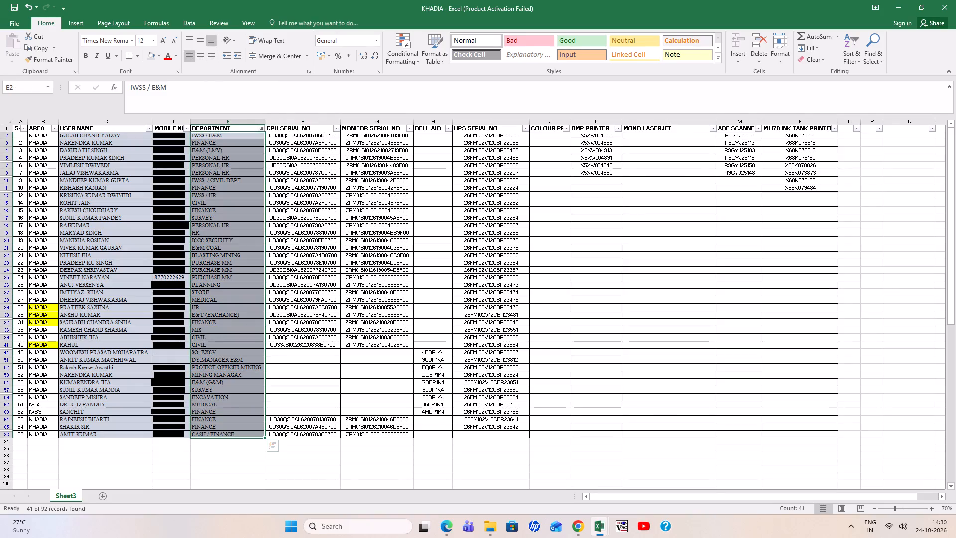
Clear the colour filter from the DEPARTMENT column.
{"action": "left_click", "coordinate": [259, 127]}
{"action": "left_click", "coordinate": [187, 176]}
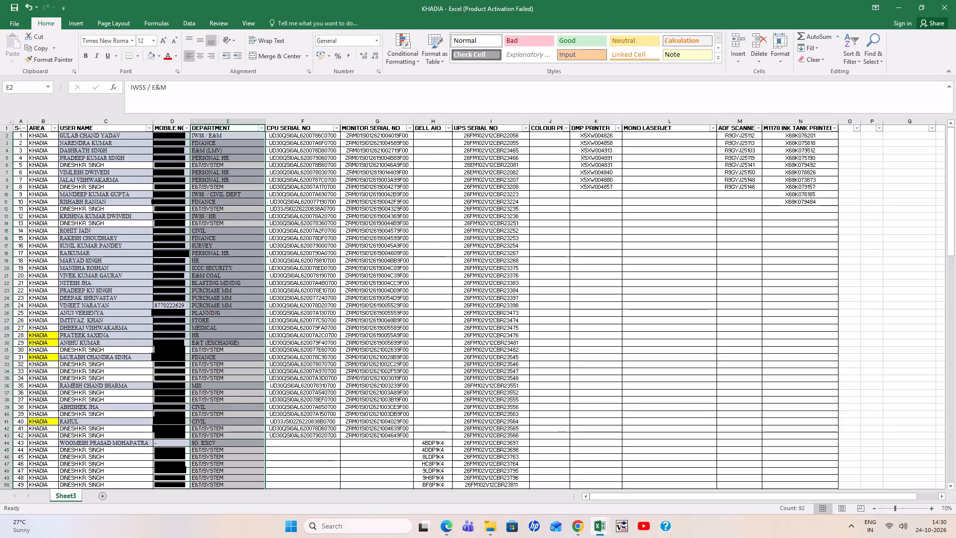
{"action": "key", "text": "ctrl+a"}
{"action": "key", "text": "ctrl+f"}
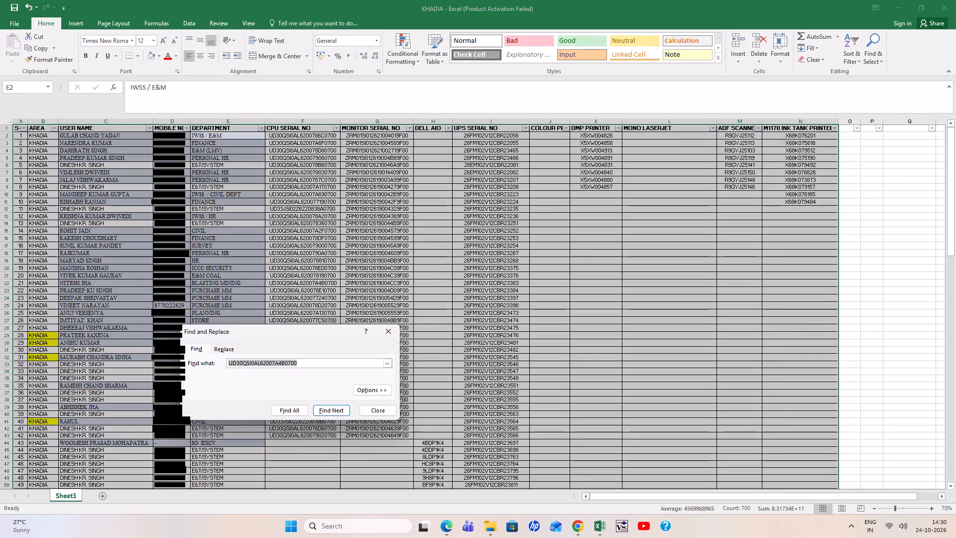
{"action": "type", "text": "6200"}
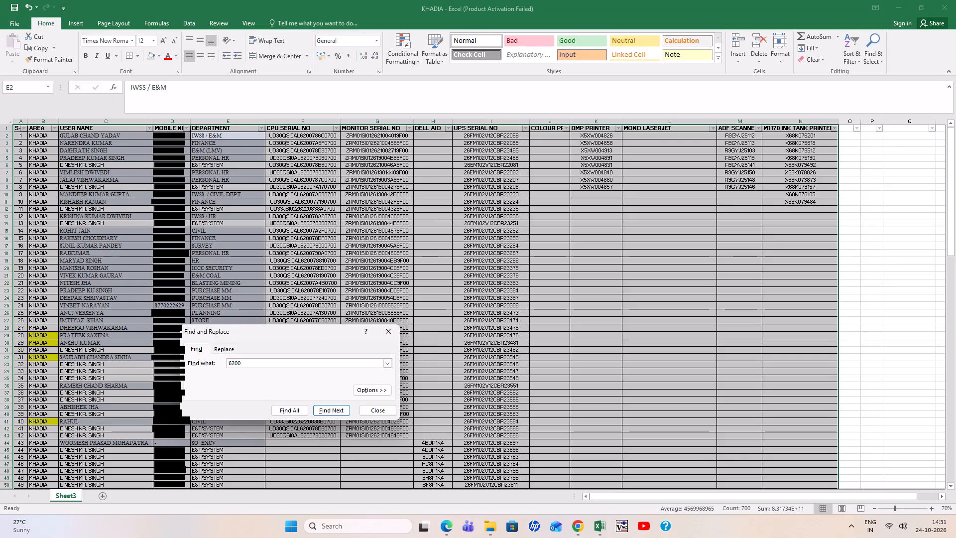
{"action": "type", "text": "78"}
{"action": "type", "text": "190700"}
{"action": "left_click", "coordinate": [276, 407]}
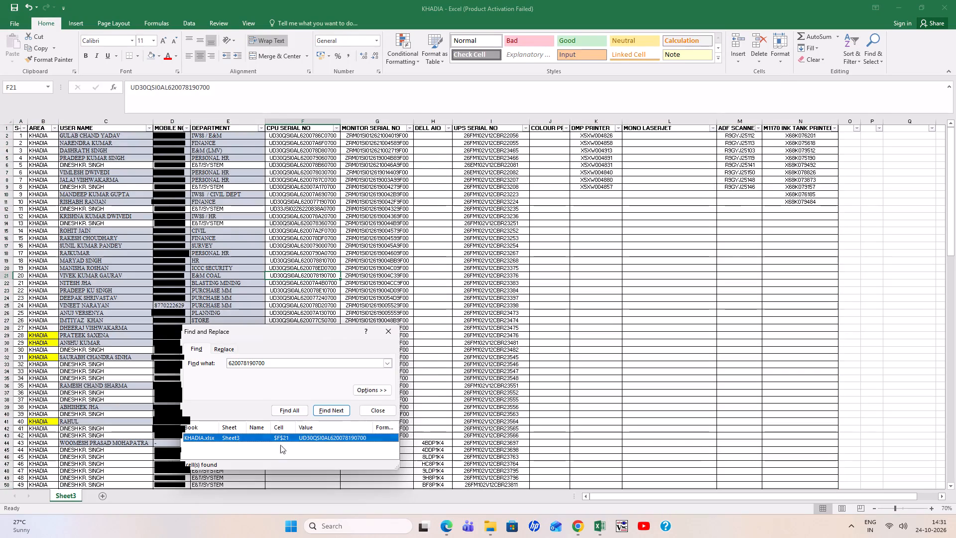
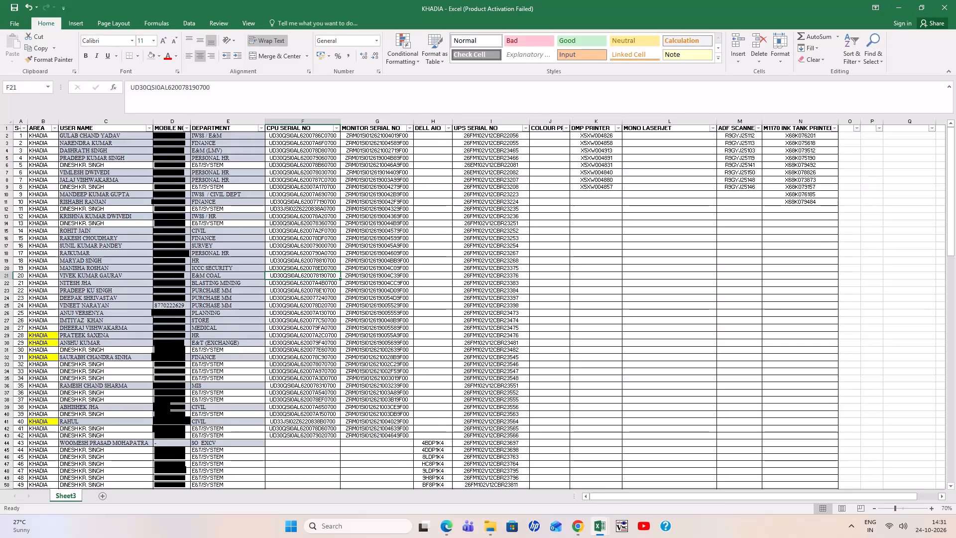
Search the whole table for all CPU serial numbers containing 620078ED0700.
{"action": "key", "text": "ctrl+a"}
{"action": "key", "text": "ctrl+f"}
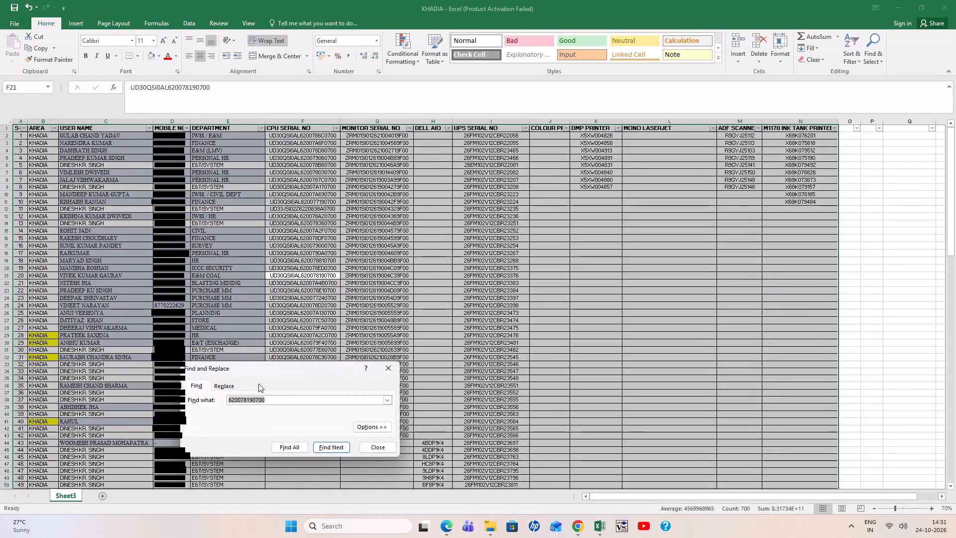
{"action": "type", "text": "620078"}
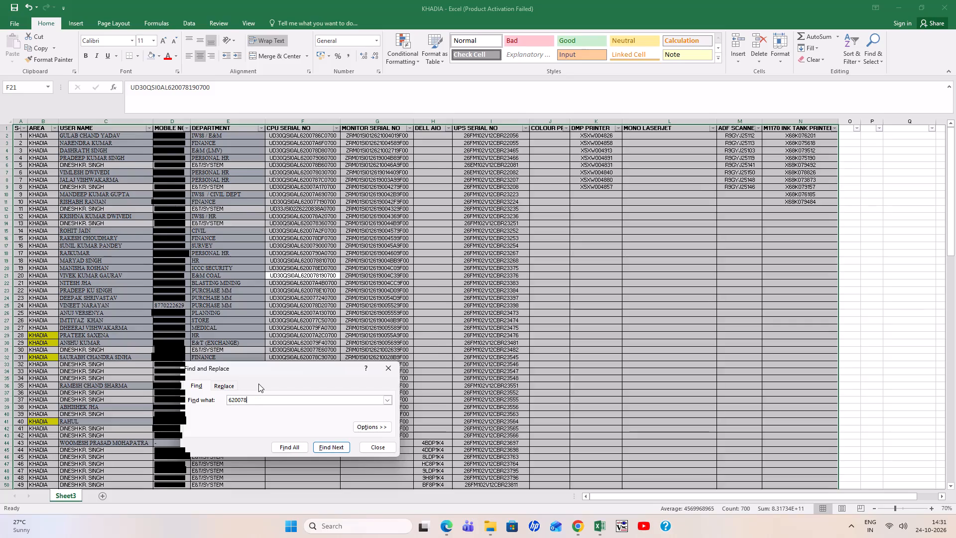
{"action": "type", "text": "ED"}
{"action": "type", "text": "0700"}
{"action": "middle_click_drag", "start_coordinate": [381, 337], "coordinate": [713, 142]}
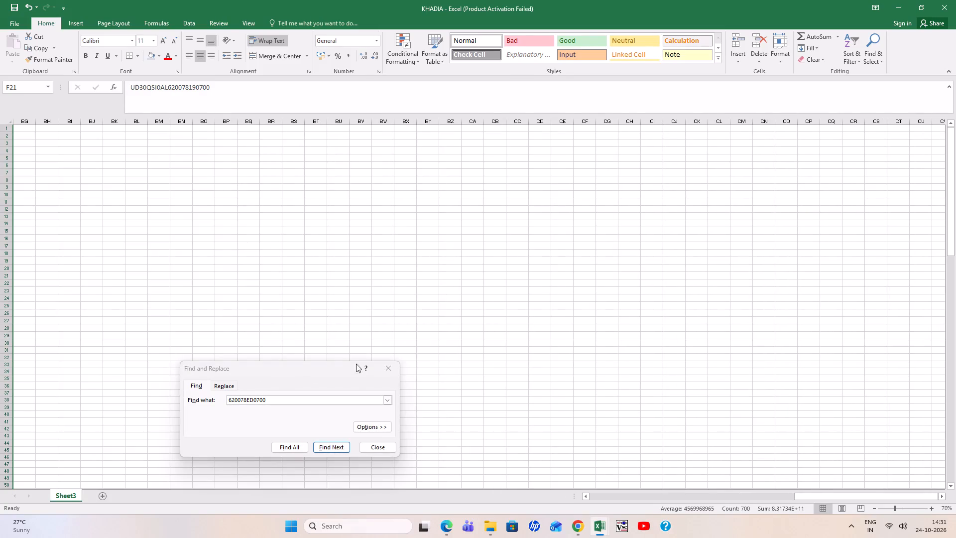
{"action": "left_click_drag", "start_coordinate": [854, 494], "coordinate": [615, 501]}
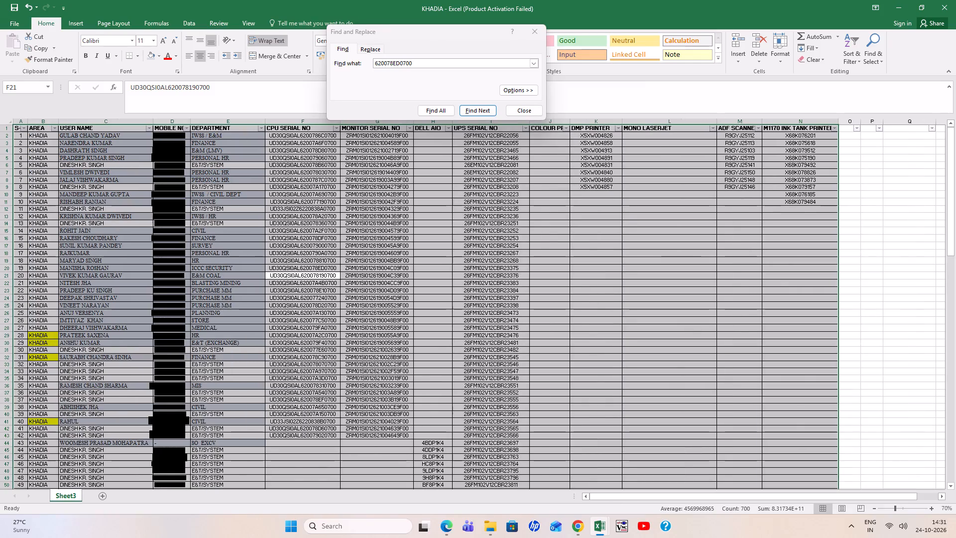
{"action": "left_click", "coordinate": [439, 118]}
{"action": "left_click", "coordinate": [439, 110]}
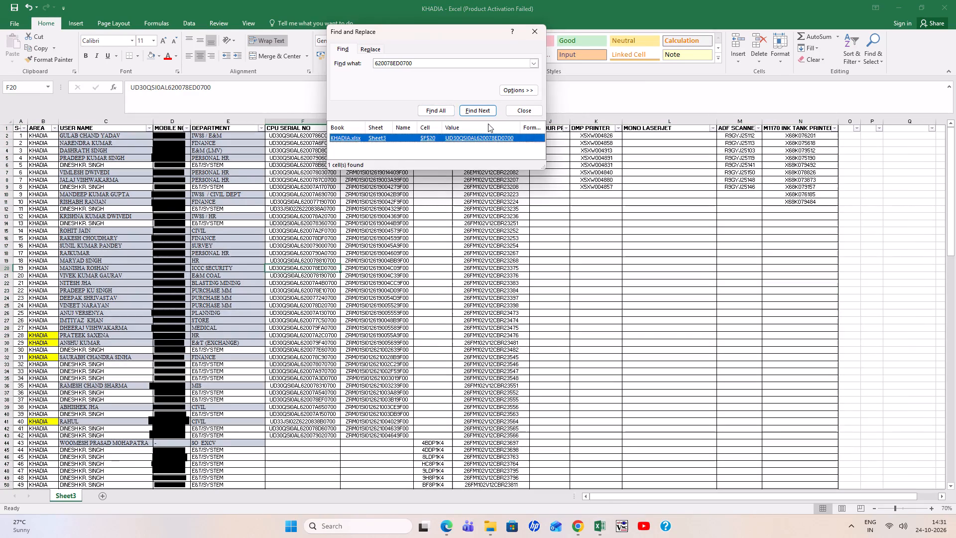
{"action": "left_click", "coordinate": [513, 108]}
{"action": "scroll", "coordinate": [231, 280], "scroll_direction": "up", "scroll_amount": 4}
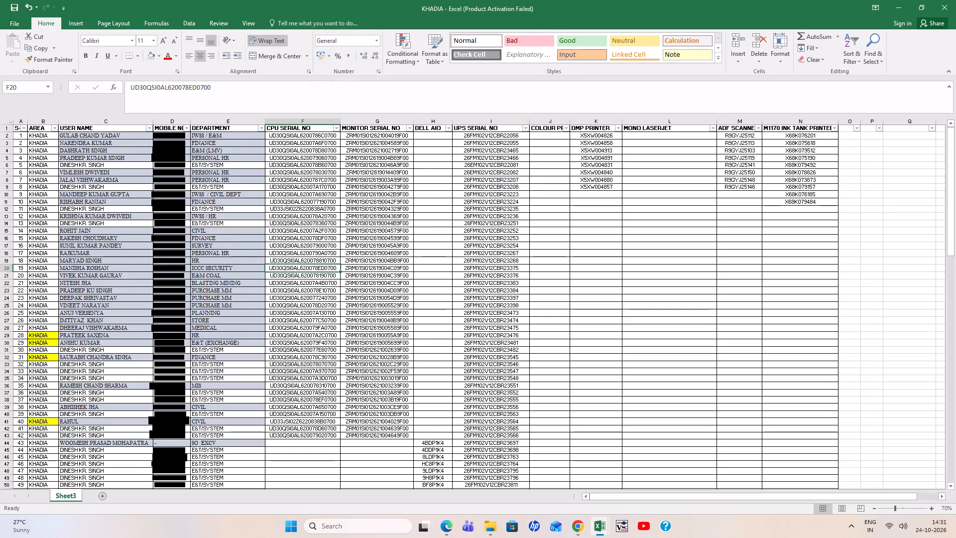
Search the whole table for all CPU serial numbers containing 62007A543700.
{"action": "key", "text": "ctrl+a"}
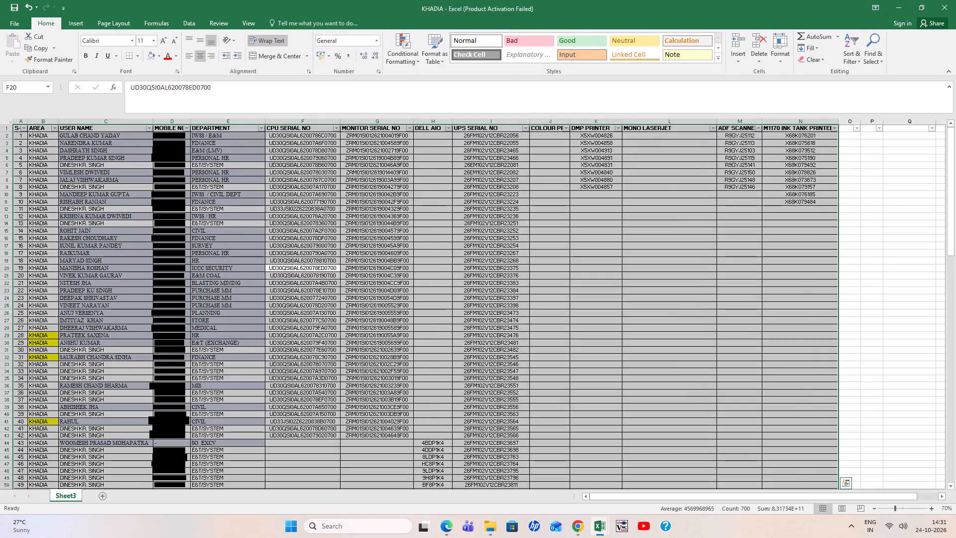
{"action": "key", "text": "ctrl+f"}
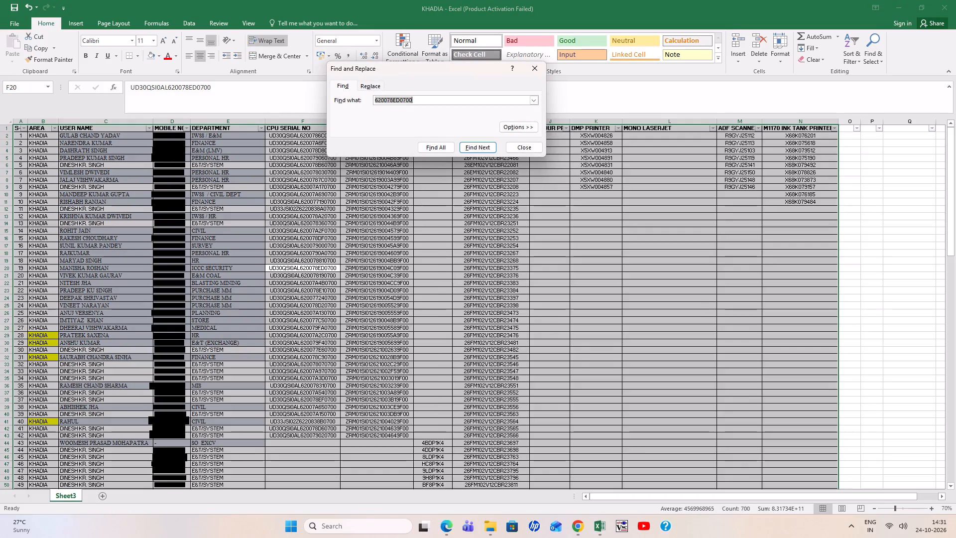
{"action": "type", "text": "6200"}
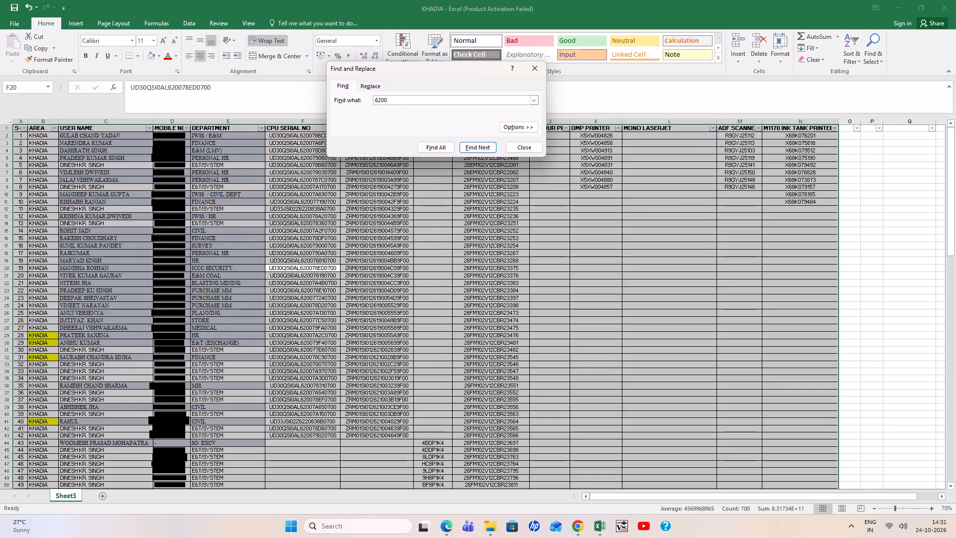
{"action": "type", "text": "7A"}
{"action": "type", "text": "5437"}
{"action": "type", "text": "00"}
{"action": "left_click", "coordinate": [444, 148]}
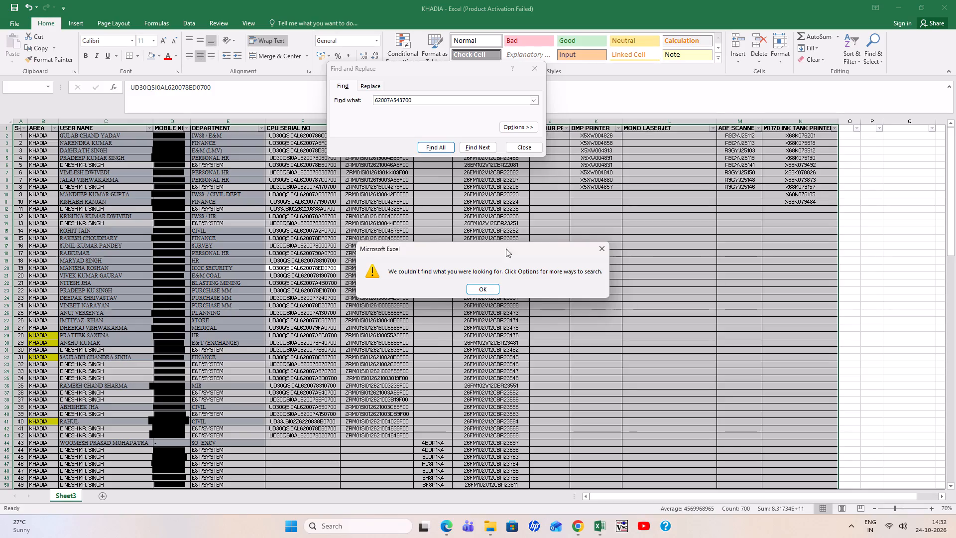
{"action": "left_click", "coordinate": [490, 291]}
{"action": "left_click", "coordinate": [523, 150]}
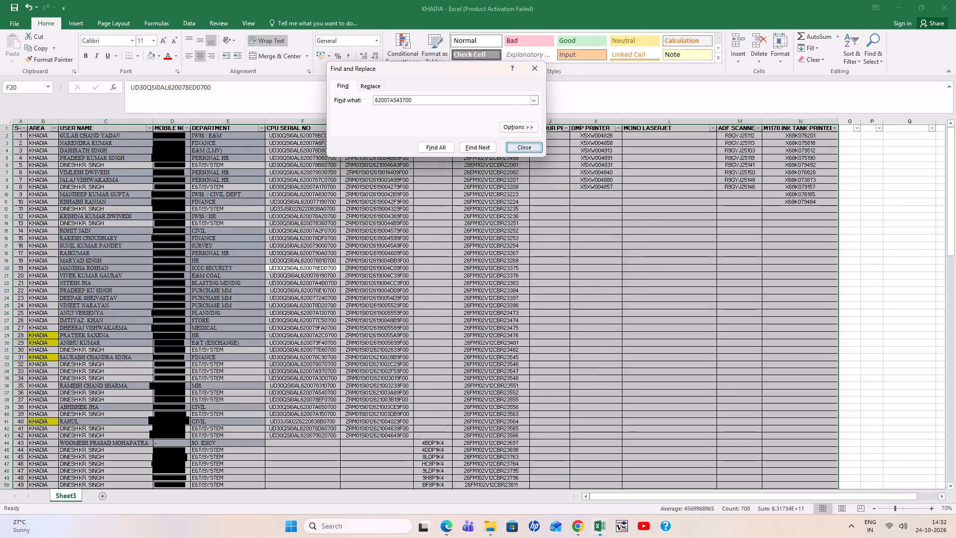
{"action": "left_click", "coordinate": [230, 340]}
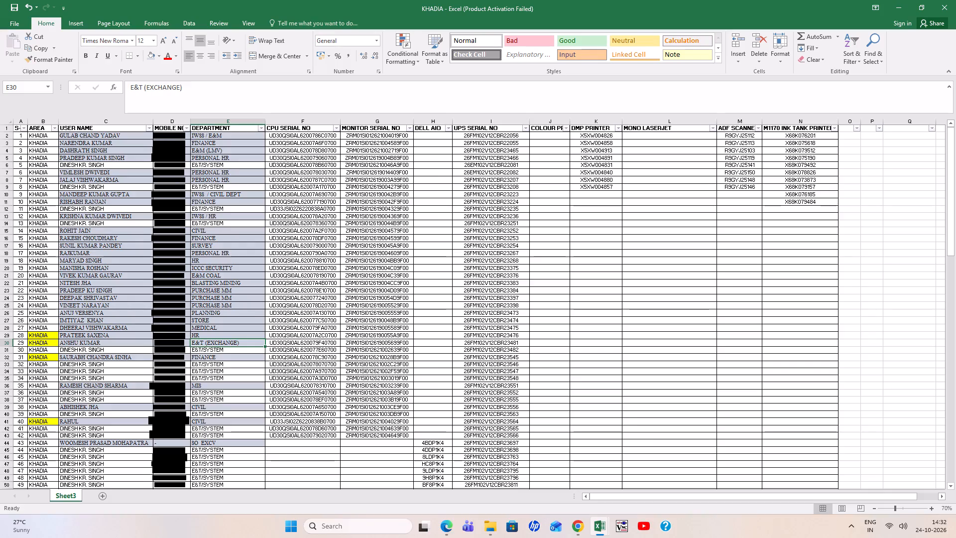
Fill the AREA cells in sheet rows 27, 22 and 36 with yellow.
{"action": "left_click", "coordinate": [38, 322]}
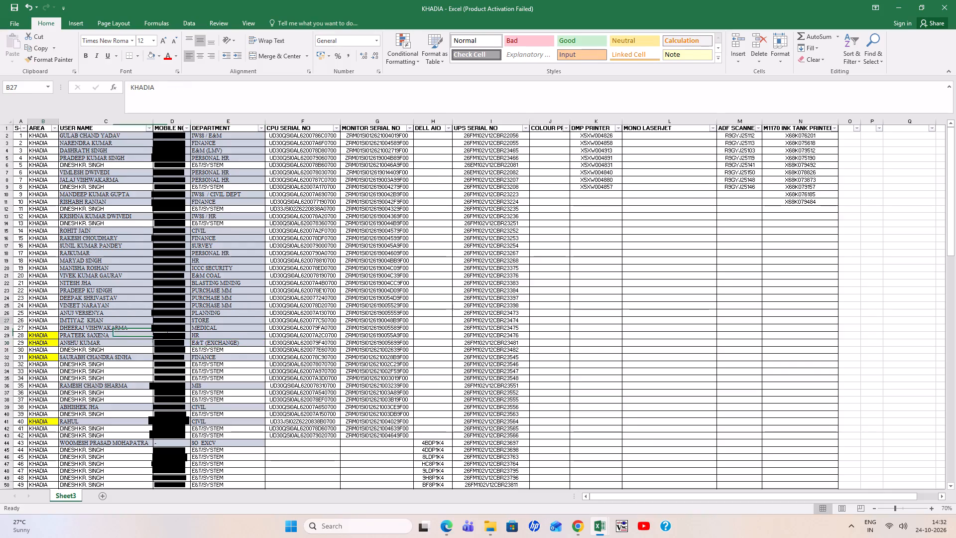
{"action": "left_click", "coordinate": [157, 56]}
{"action": "left_click", "coordinate": [175, 132]}
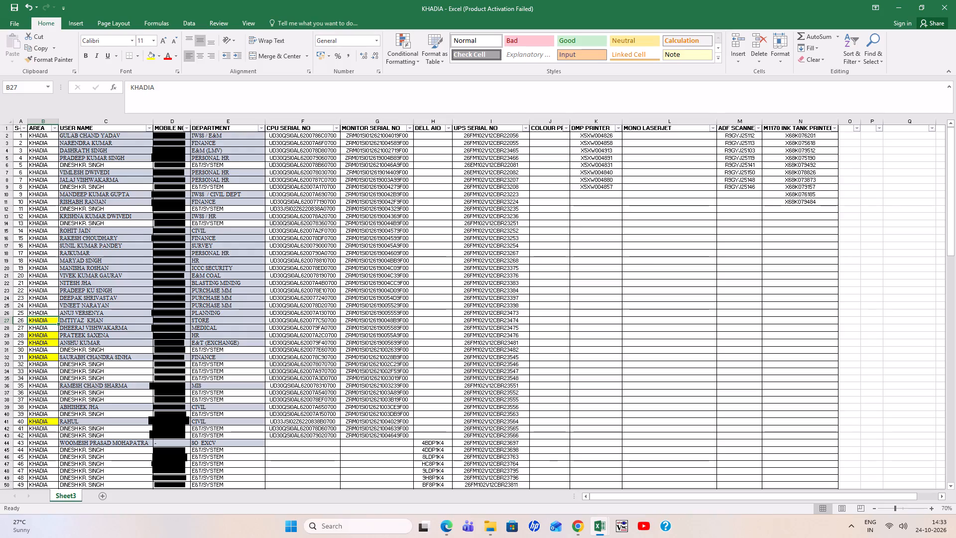
{"action": "left_click", "coordinate": [43, 284]}
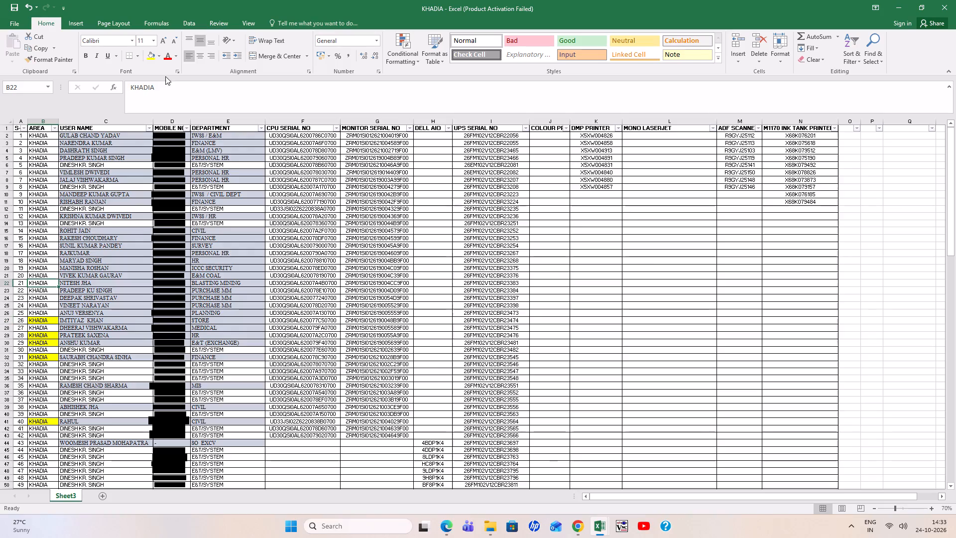
{"action": "left_click", "coordinate": [152, 57]}
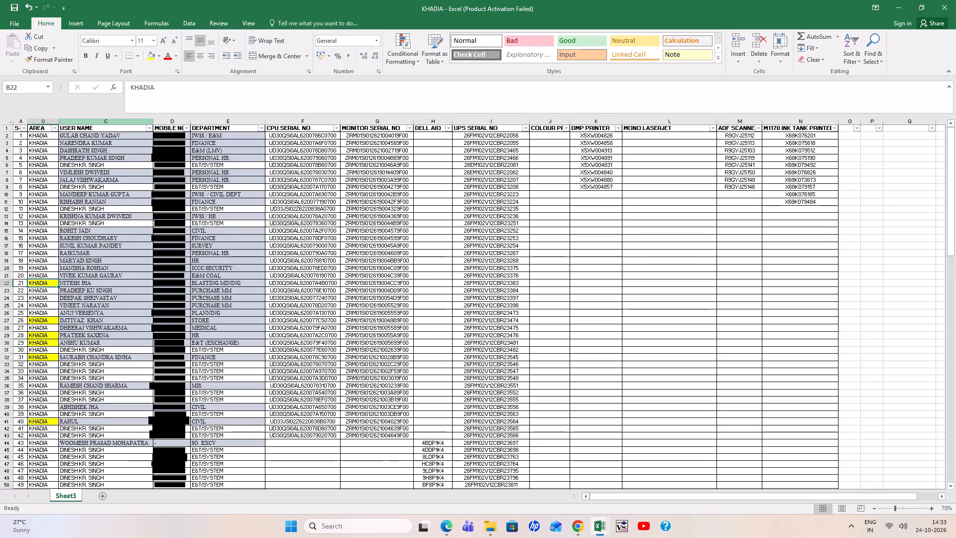
{"action": "left_click", "coordinate": [40, 386]}
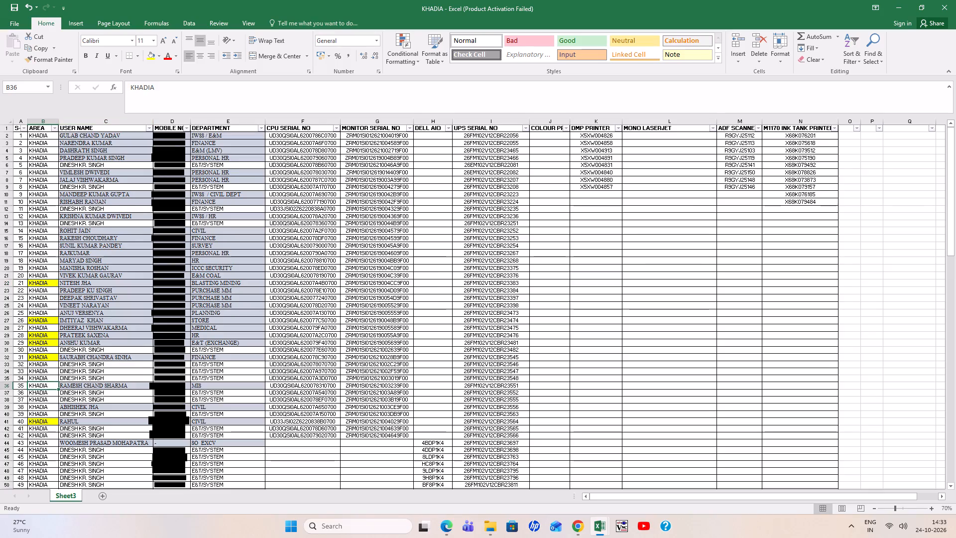
{"action": "left_click", "coordinate": [148, 55]}
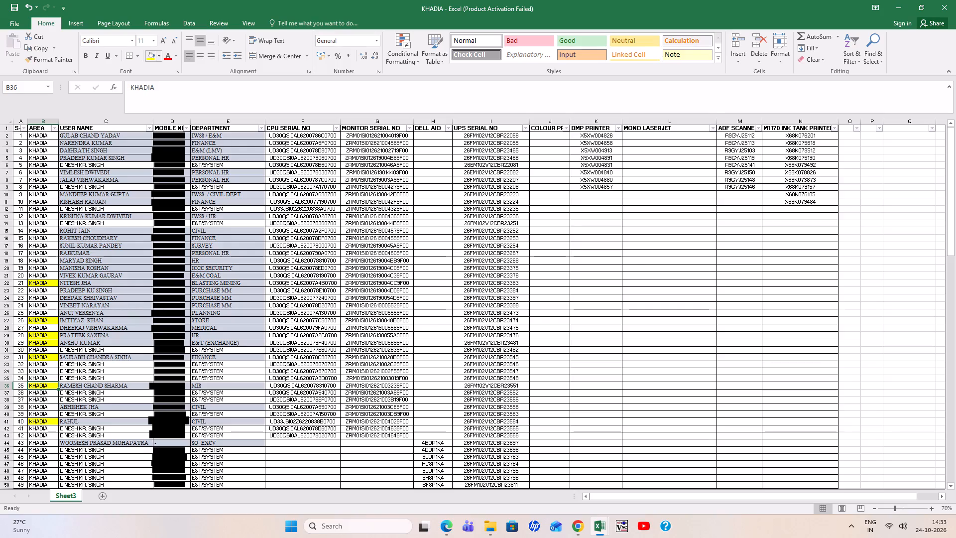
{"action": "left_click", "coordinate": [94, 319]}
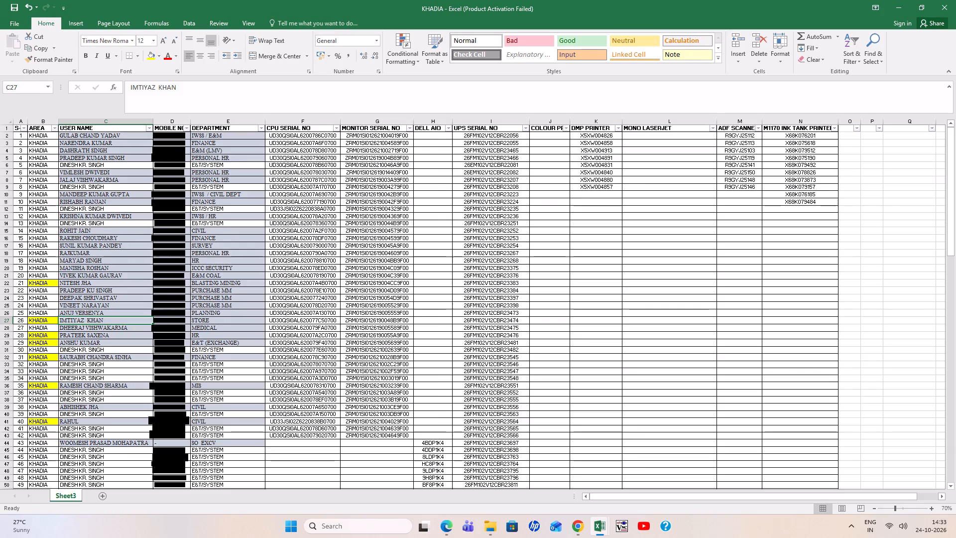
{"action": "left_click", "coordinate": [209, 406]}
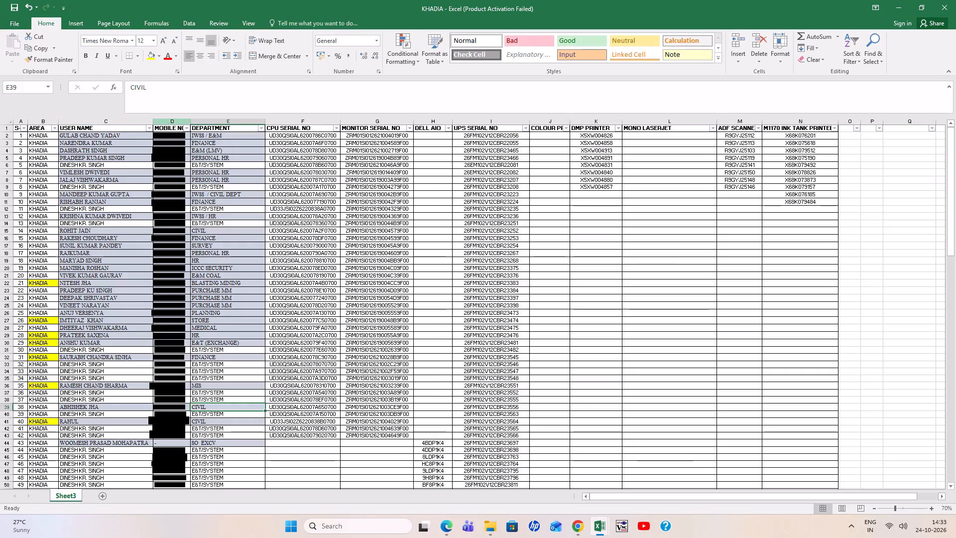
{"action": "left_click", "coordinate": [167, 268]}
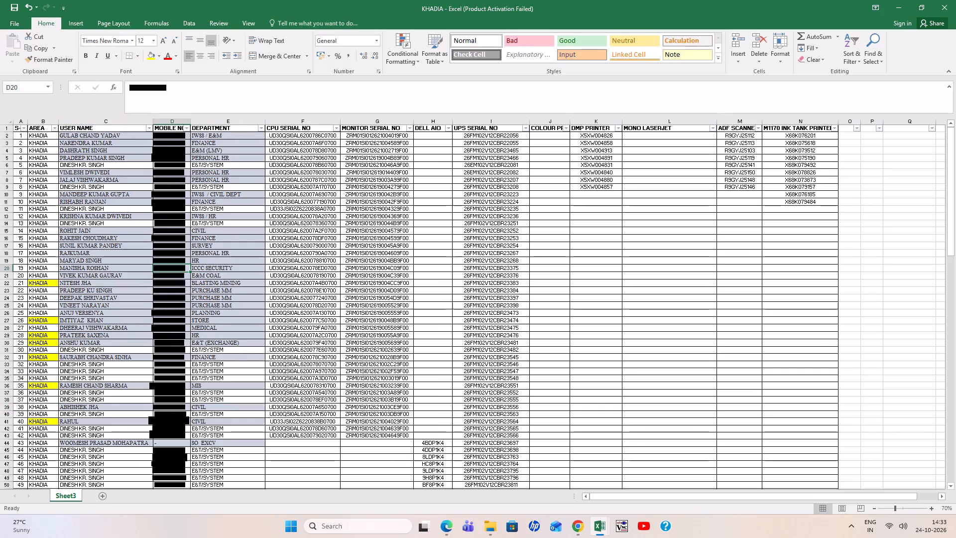
Save the workbook.
{"action": "key", "text": "ctrl+s"}
{"action": "key", "text": "ctrl+a"}
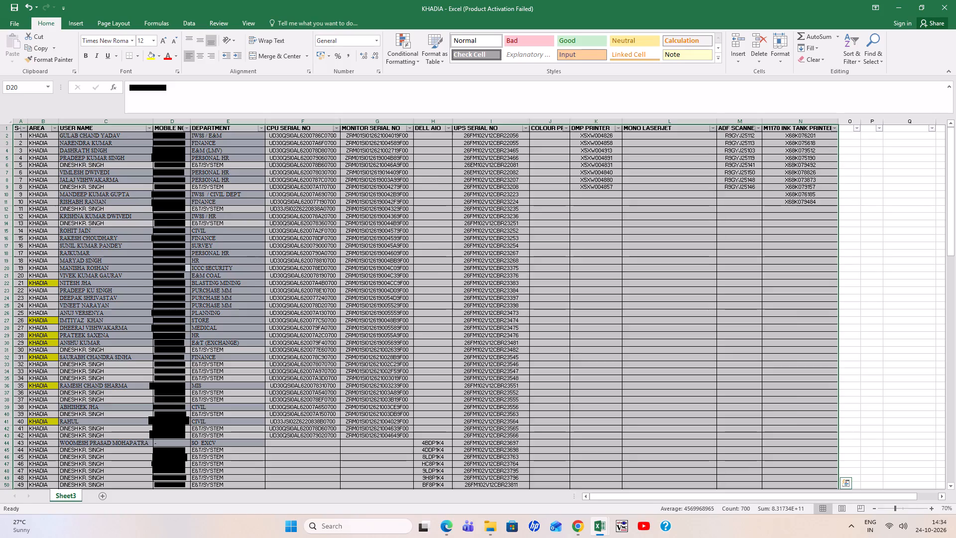
{"action": "key", "text": "ctrl+f"}
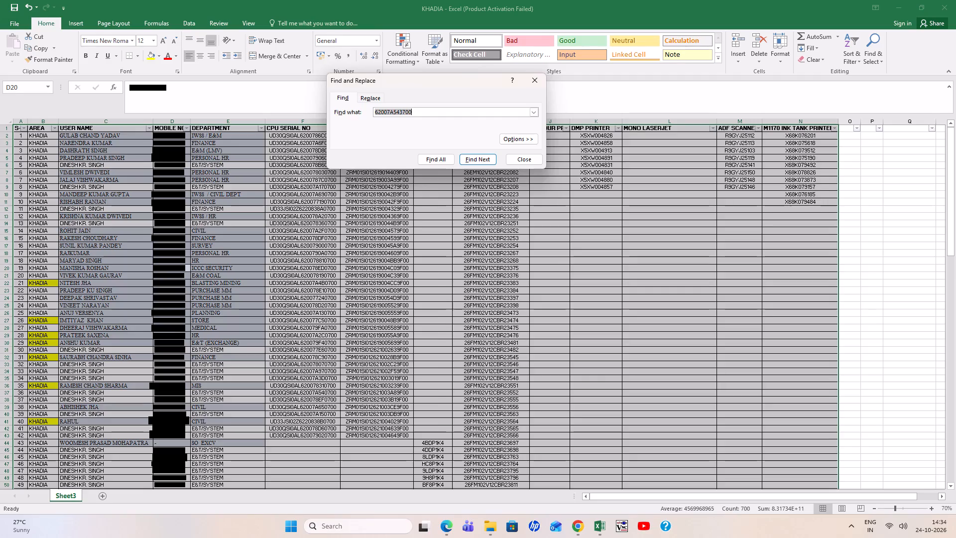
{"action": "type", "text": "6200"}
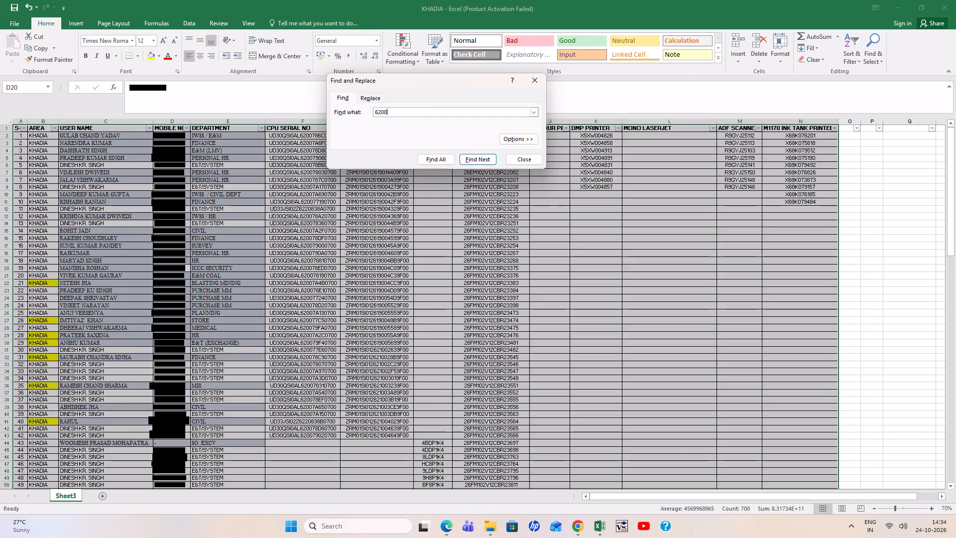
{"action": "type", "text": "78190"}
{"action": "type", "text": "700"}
{"action": "left_click", "coordinate": [427, 159]}
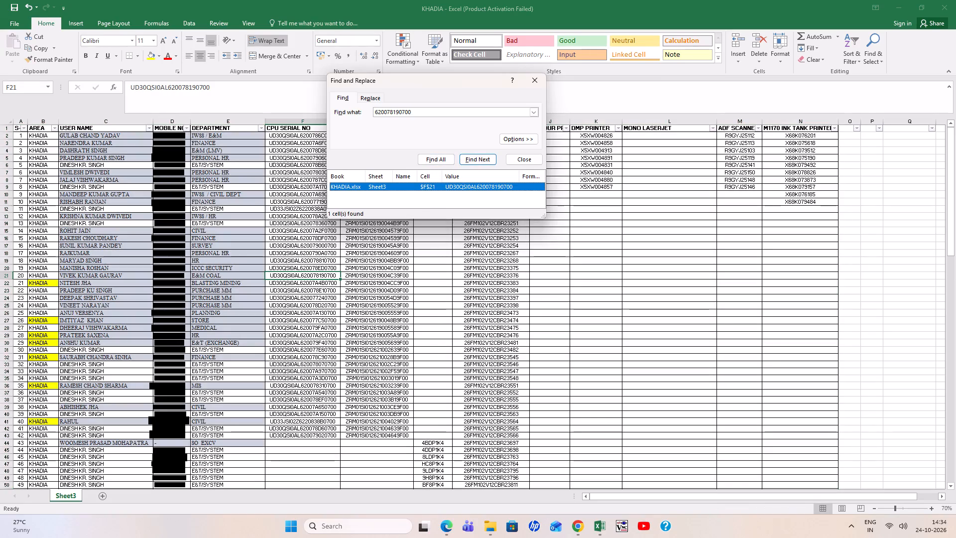
{"action": "left_click", "coordinate": [45, 275]}
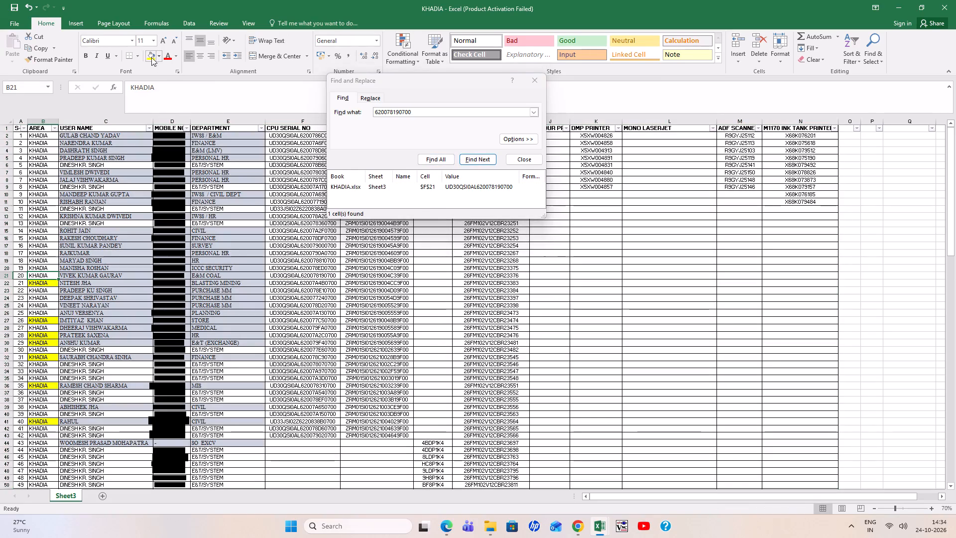
{"action": "left_click", "coordinate": [151, 57]}
Replace the search text with 620078ED0700 and find all matching CPU serial numbers.
{"action": "left_click_drag", "start_coordinate": [426, 114], "coordinate": [386, 114]}
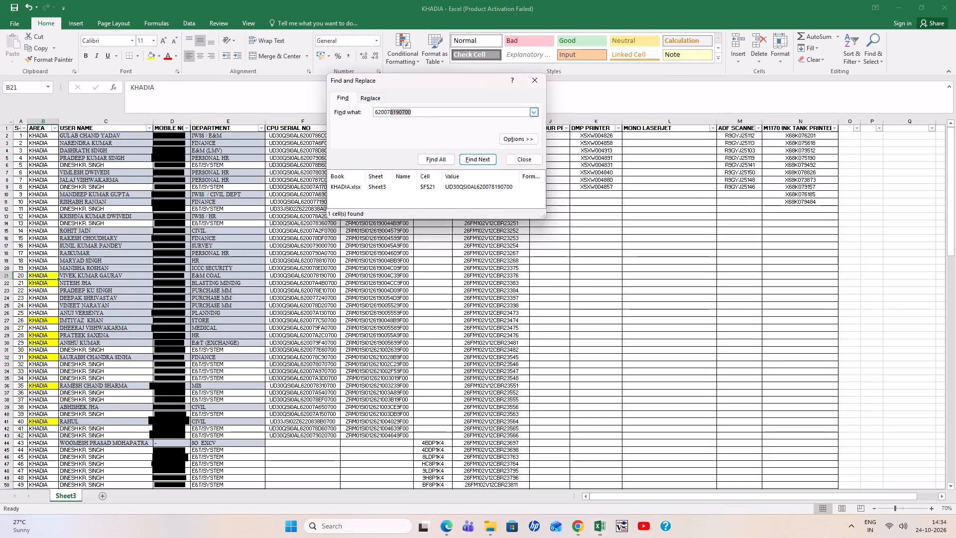
{"action": "left_click_drag", "start_coordinate": [386, 114], "coordinate": [361, 115]}
{"action": "key", "text": "BackSpace"}
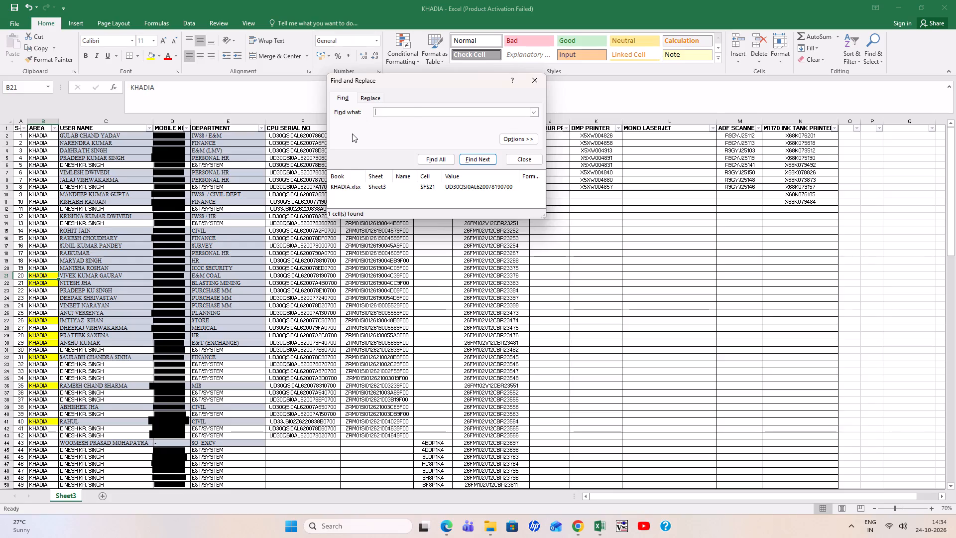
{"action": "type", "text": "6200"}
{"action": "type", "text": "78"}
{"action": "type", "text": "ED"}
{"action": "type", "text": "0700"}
{"action": "left_click", "coordinate": [443, 162]}
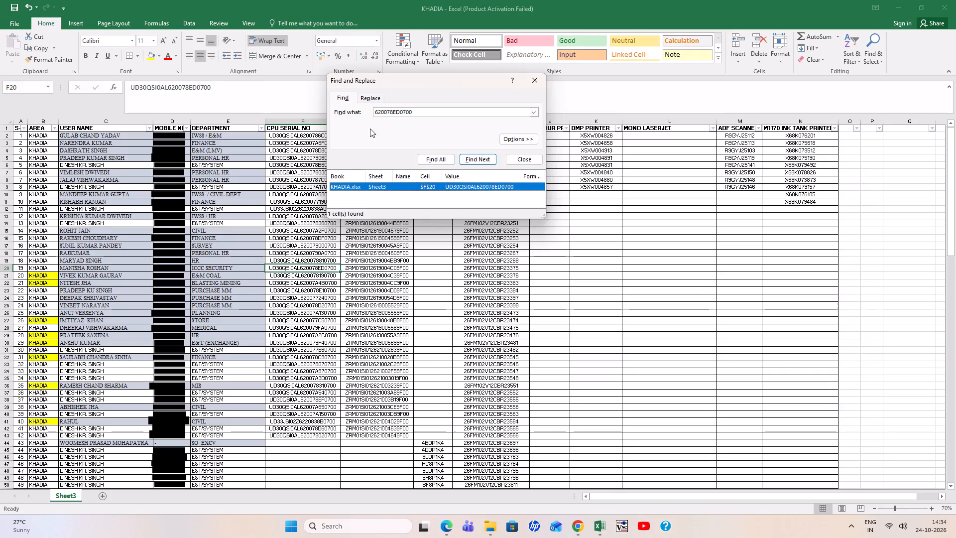
Replace the search text with 62007A543700 and search the sheet for all matching CPU serial numbers.
{"action": "left_click", "coordinate": [415, 111]}
{"action": "key", "text": "BackSpace"}
{"action": "key", "text": "BackSpace"}
{"action": "key", "text": "BackSpace"}
{"action": "key", "text": "BackSpace"}
{"action": "key", "text": "BackSpace"}
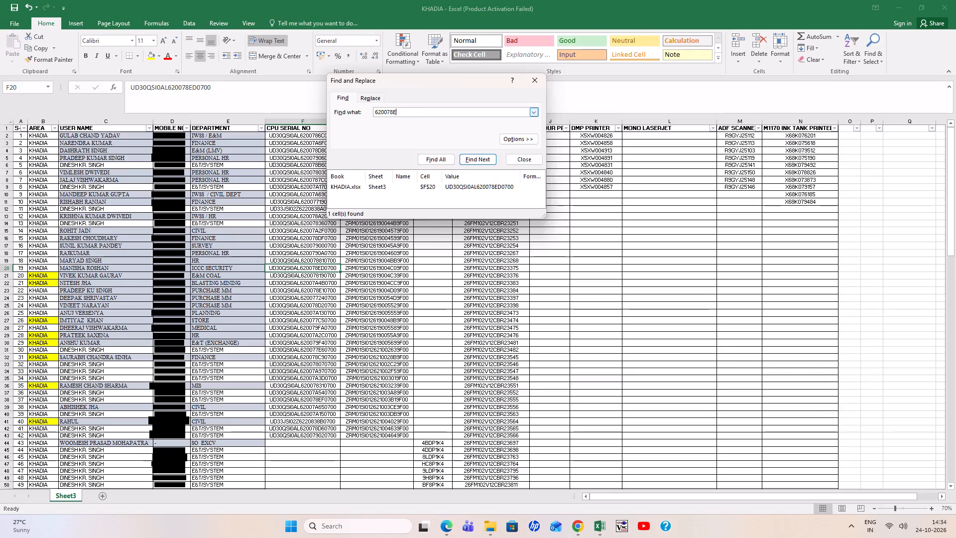
{"action": "key", "text": "BackSpace"}
{"action": "key", "text": "BackSpace"}
{"action": "key", "text": "BackSpace"}
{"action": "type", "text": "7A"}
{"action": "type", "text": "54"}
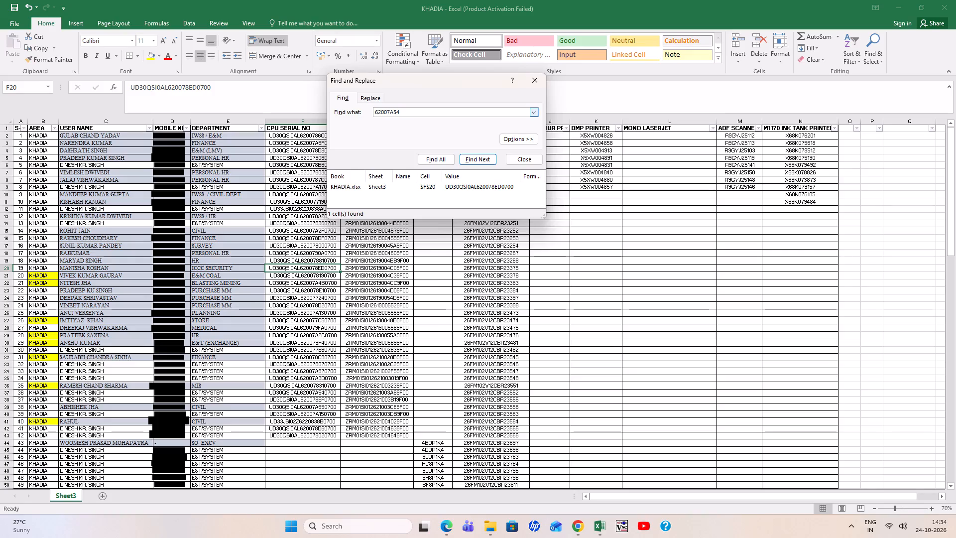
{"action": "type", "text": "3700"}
{"action": "left_click", "coordinate": [429, 159]}
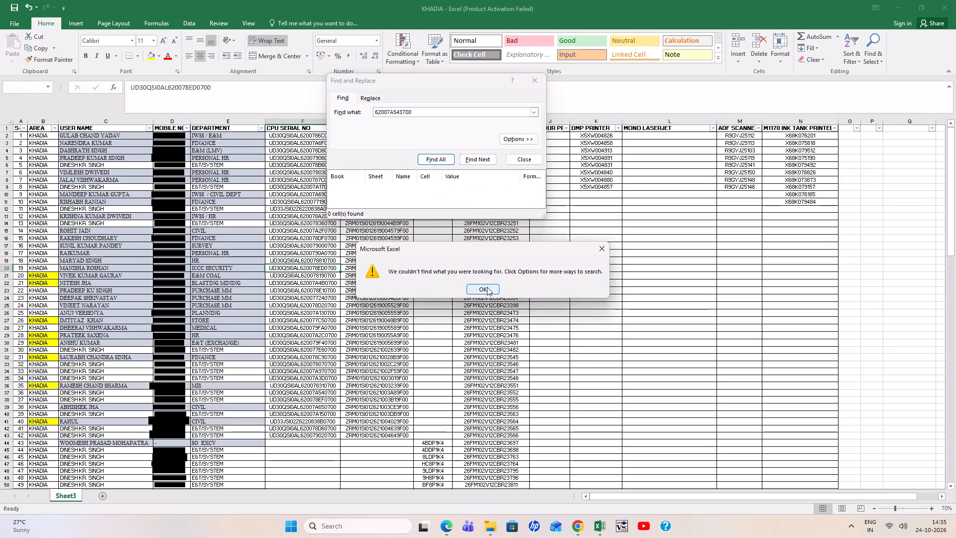
{"action": "left_click", "coordinate": [489, 288]}
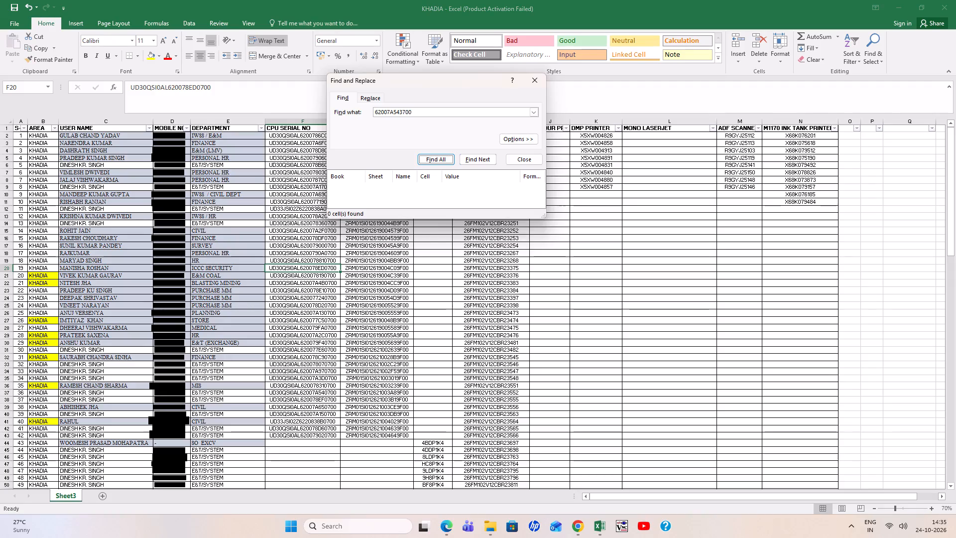
Look through the user, department and CPU serial number entries down the sheet and back to the first records.
{"action": "left_click", "coordinate": [233, 296]}
{"action": "left_click", "coordinate": [224, 276]}
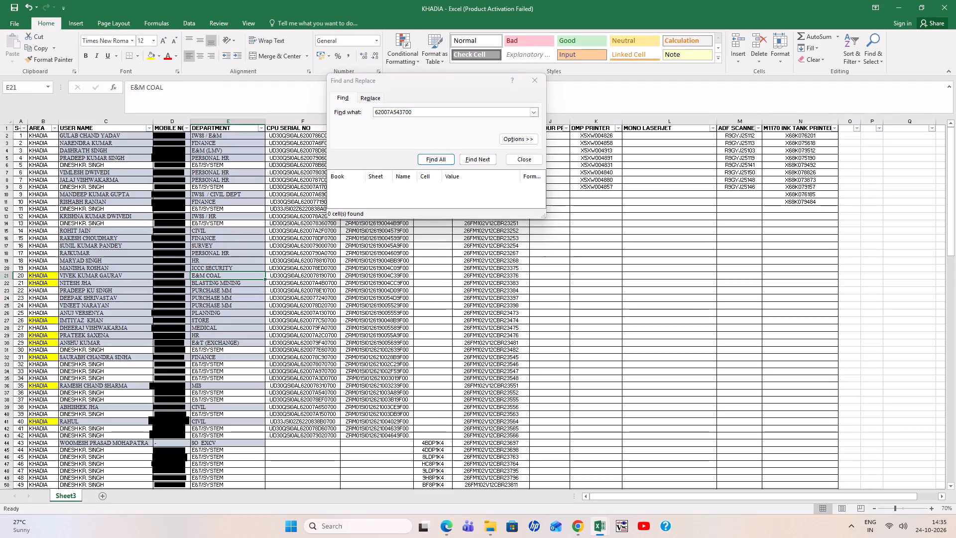
{"action": "scroll", "coordinate": [224, 401], "scroll_direction": "down", "scroll_amount": 2}
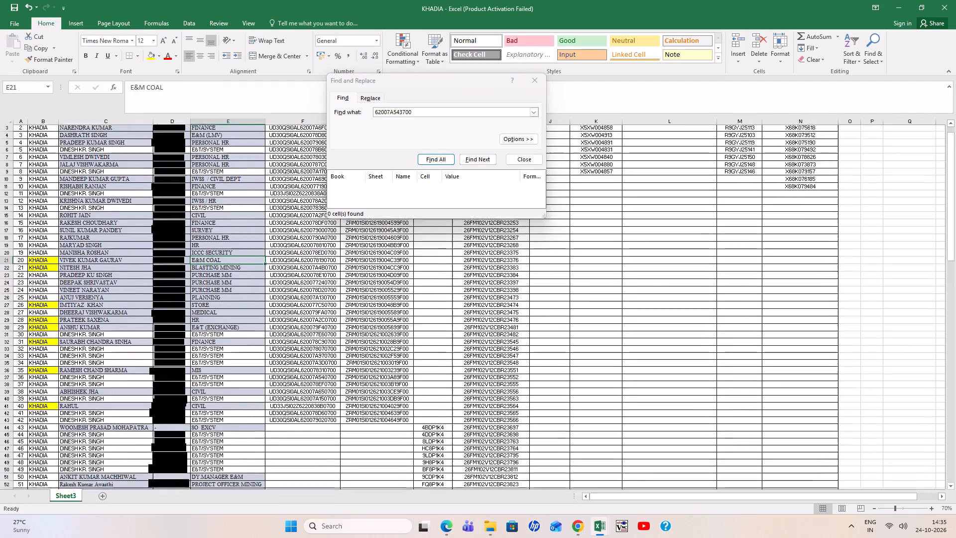
{"action": "scroll", "coordinate": [224, 403], "scroll_direction": "down", "scroll_amount": 3}
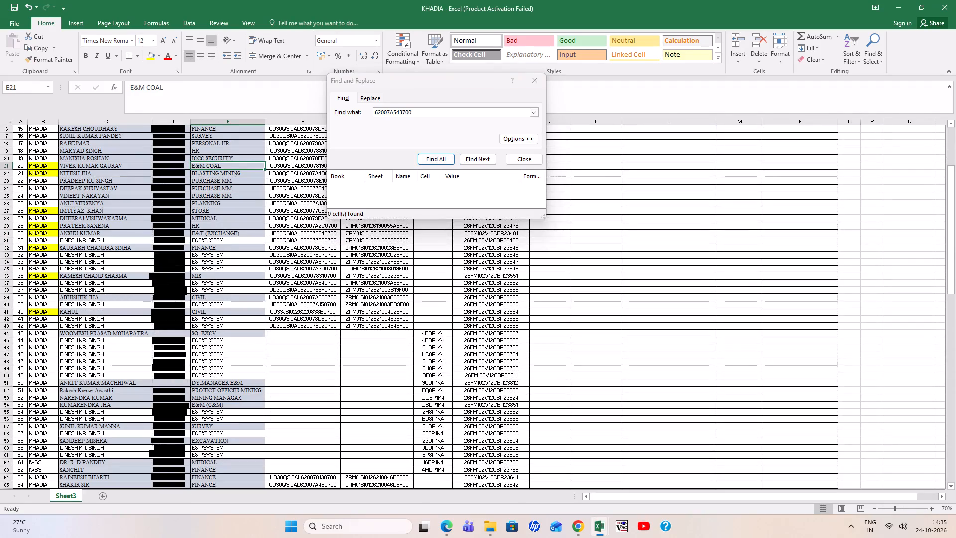
{"action": "scroll", "coordinate": [222, 429], "scroll_direction": "down", "scroll_amount": 2}
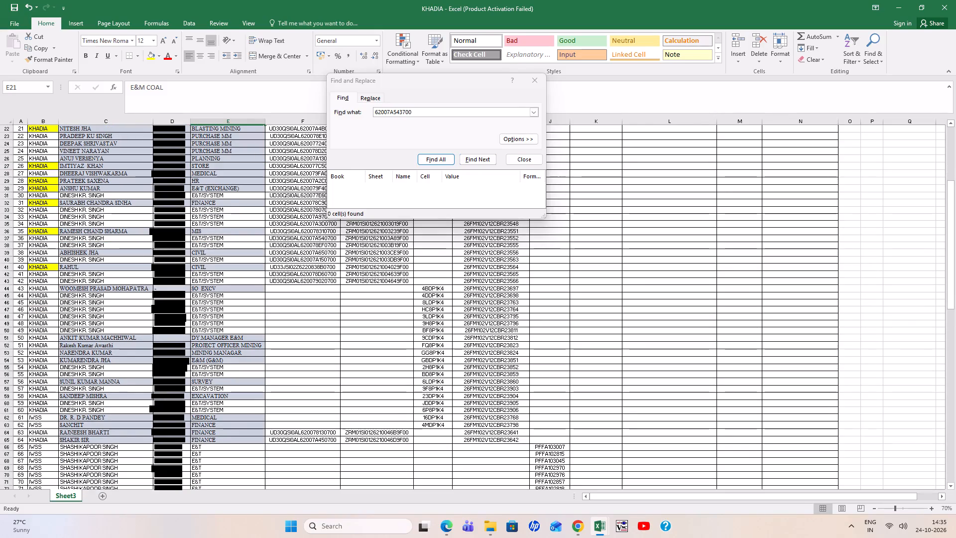
{"action": "scroll", "coordinate": [224, 443], "scroll_direction": "down", "scroll_amount": 6}
{"action": "scroll", "coordinate": [223, 444], "scroll_direction": "up", "scroll_amount": 5}
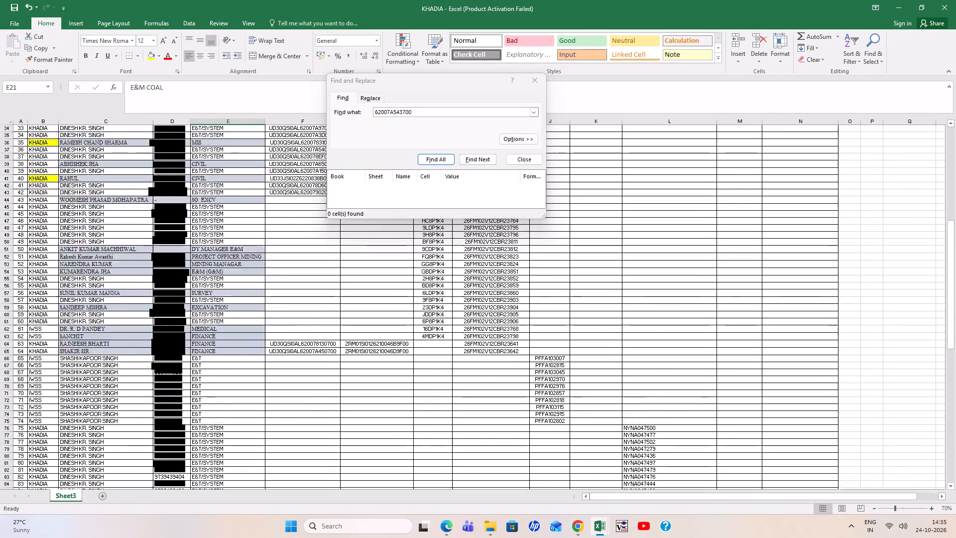
{"action": "scroll", "coordinate": [223, 444], "scroll_direction": "up", "scroll_amount": 3}
{"action": "scroll", "coordinate": [221, 439], "scroll_direction": "down", "scroll_amount": 14}
{"action": "scroll", "coordinate": [217, 436], "scroll_direction": "up", "scroll_amount": 13}
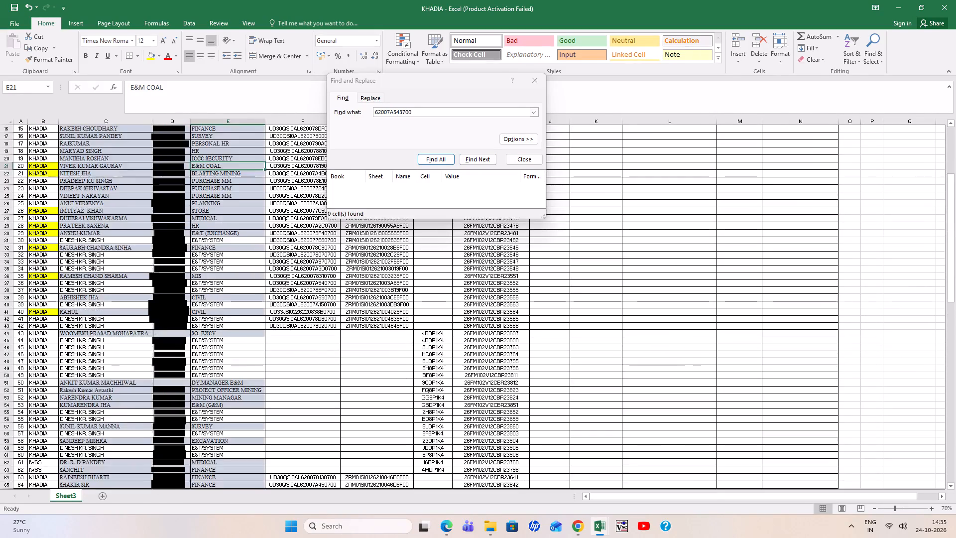
{"action": "scroll", "coordinate": [217, 438], "scroll_direction": "up", "scroll_amount": 12}
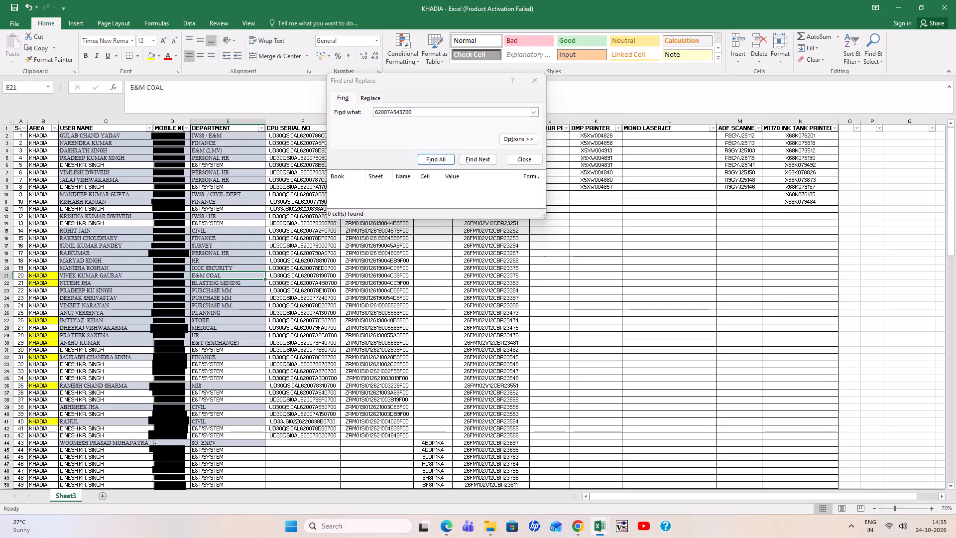
{"action": "left_click", "coordinate": [232, 195]}
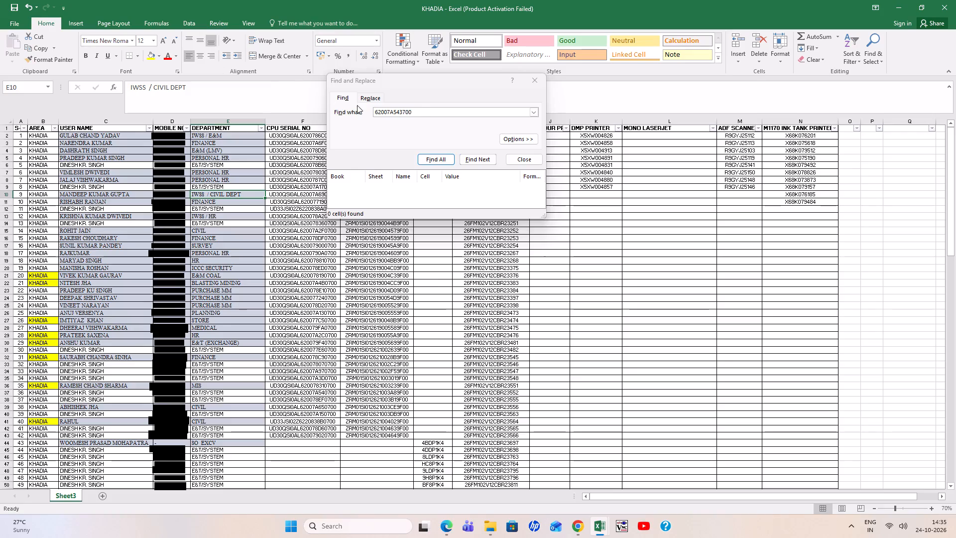
Shorten the search text to 62007A and find all matching CPU serial numbers.
{"action": "left_click", "coordinate": [416, 109]}
{"action": "key", "text": "BackSpace"}
{"action": "key", "text": "BackSpace"}
{"action": "key", "text": "BackSpace"}
{"action": "key", "text": "BackSpace"}
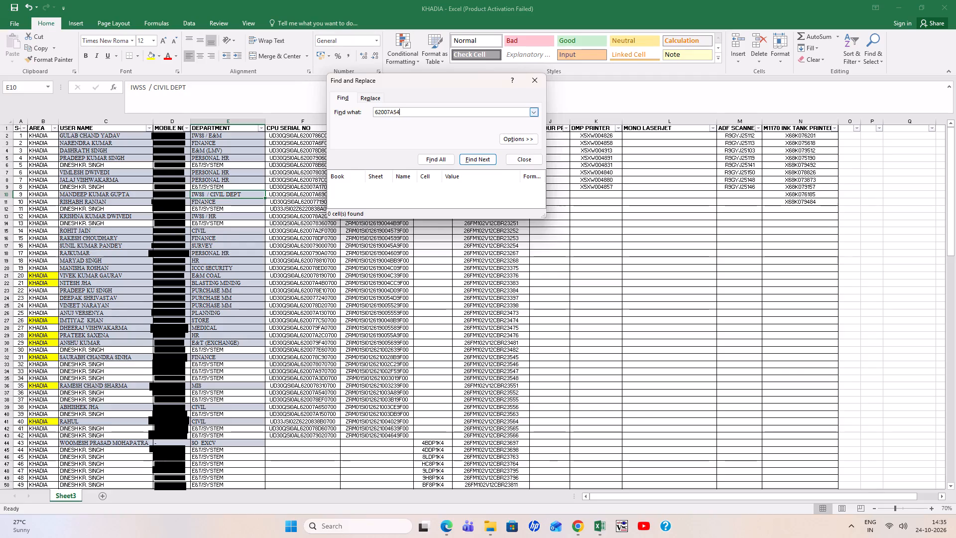
{"action": "key", "text": "BackSpace"}
{"action": "key", "text": "BackSpace"}
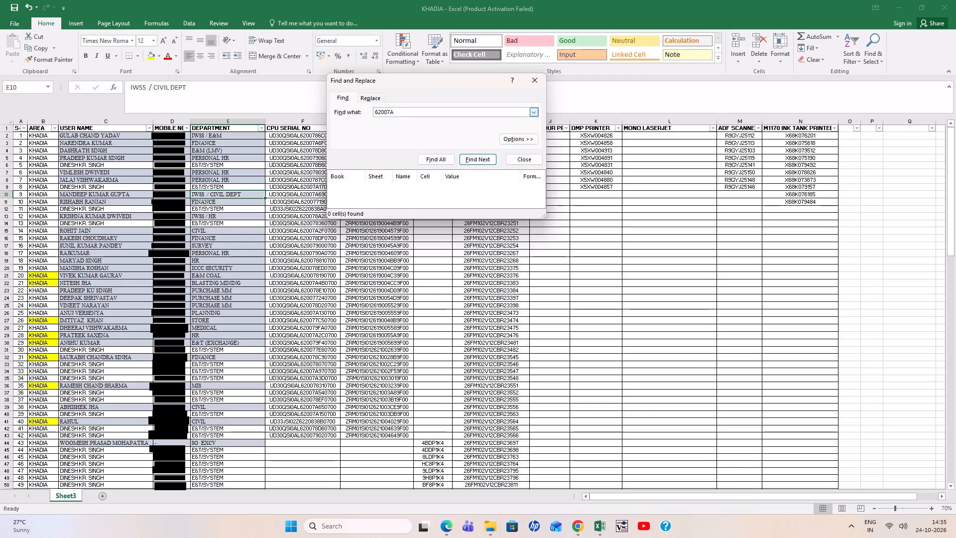
{"action": "left_click", "coordinate": [439, 157]}
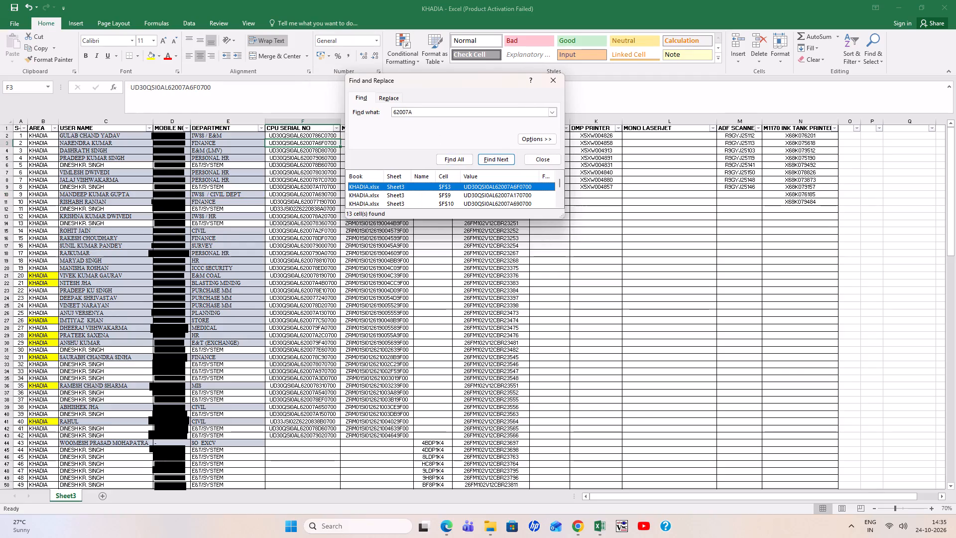
Narrow the search text to 62007A5, find all matching CPU serial numbers and close the search.
{"action": "left_click", "coordinate": [422, 109]}
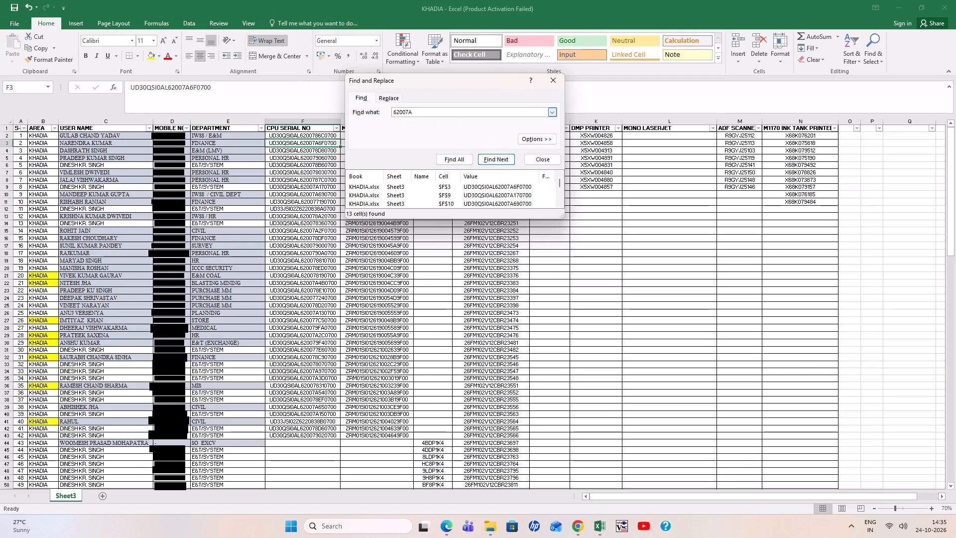
{"action": "key", "text": "5"}
{"action": "left_click", "coordinate": [454, 157]}
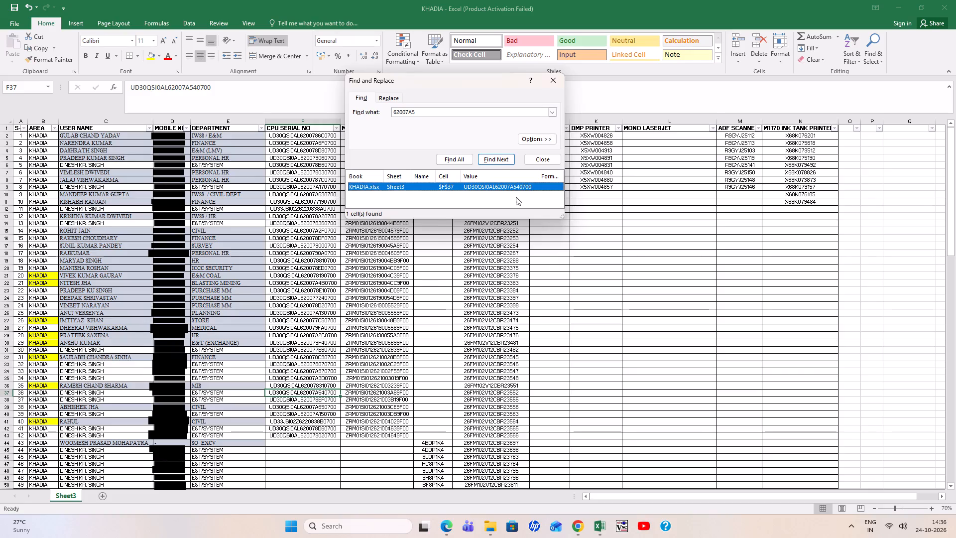
{"action": "left_click", "coordinate": [541, 159]}
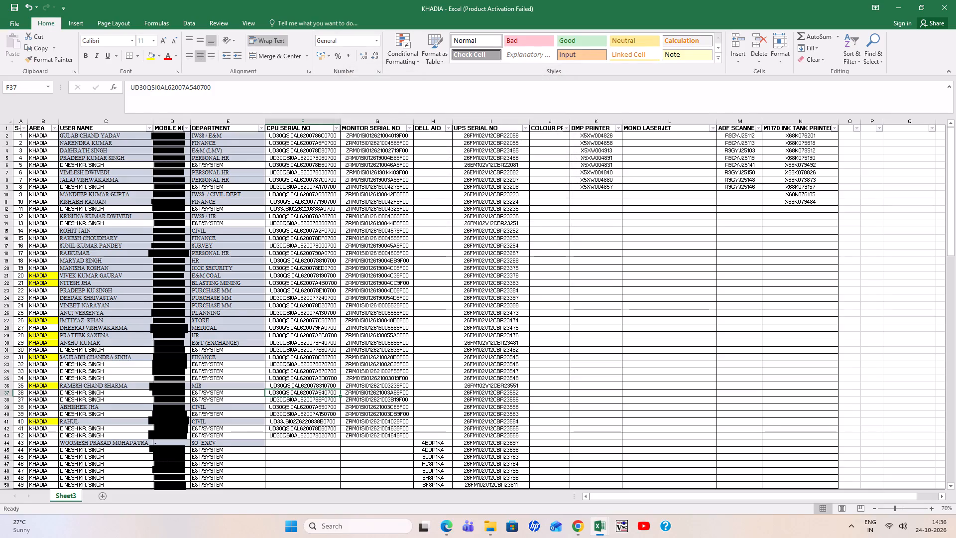
Select the entire sheet row 37, the record whose CPU serial number contains 62007A5.
{"action": "left_click", "coordinate": [9, 393]}
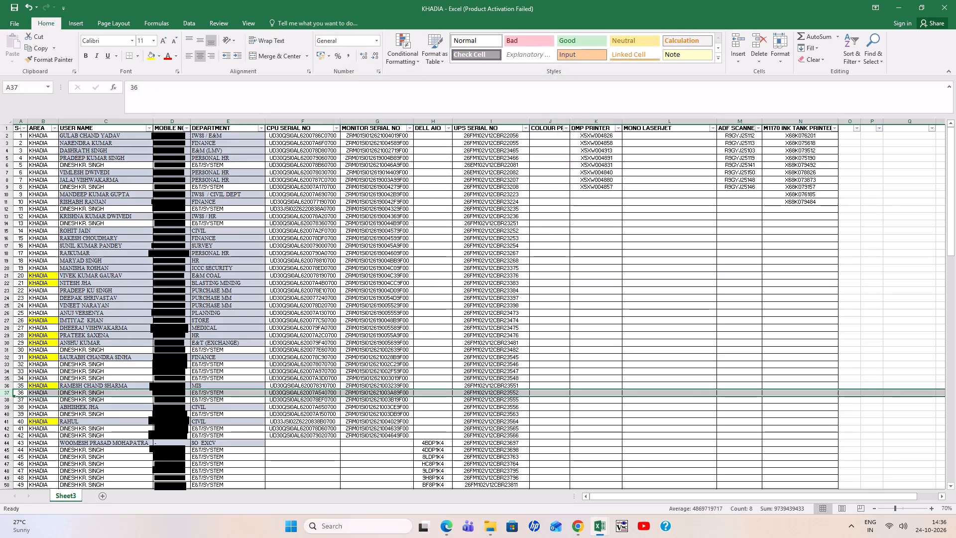
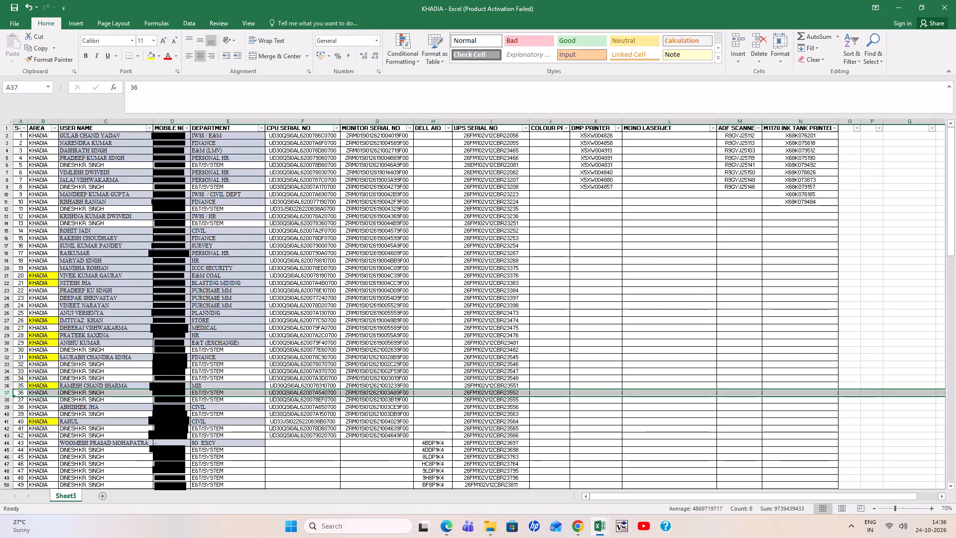
Check row 37's CPU serial number by searching the sheet again for 62007A5, and close the search.
{"action": "left_click", "coordinate": [320, 392]}
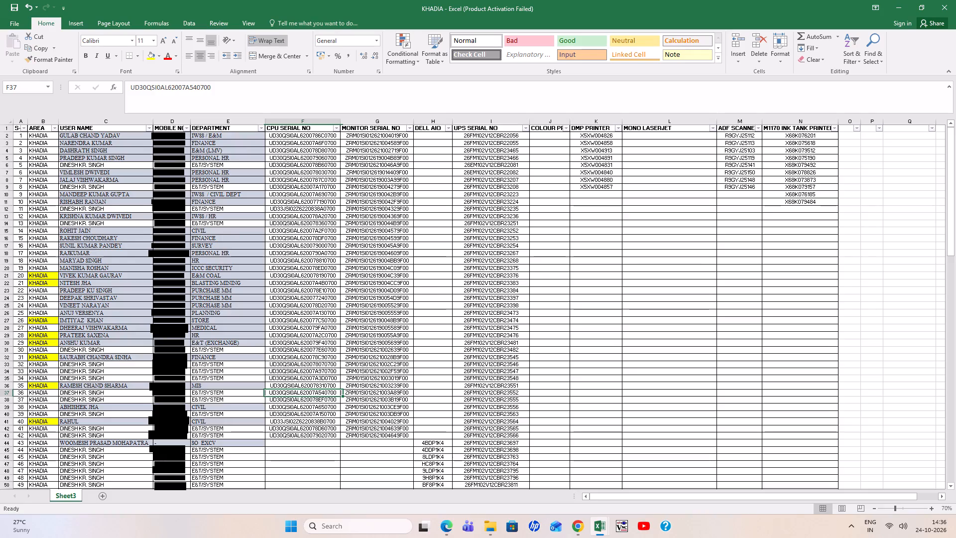
{"action": "double_click", "coordinate": [323, 393]}
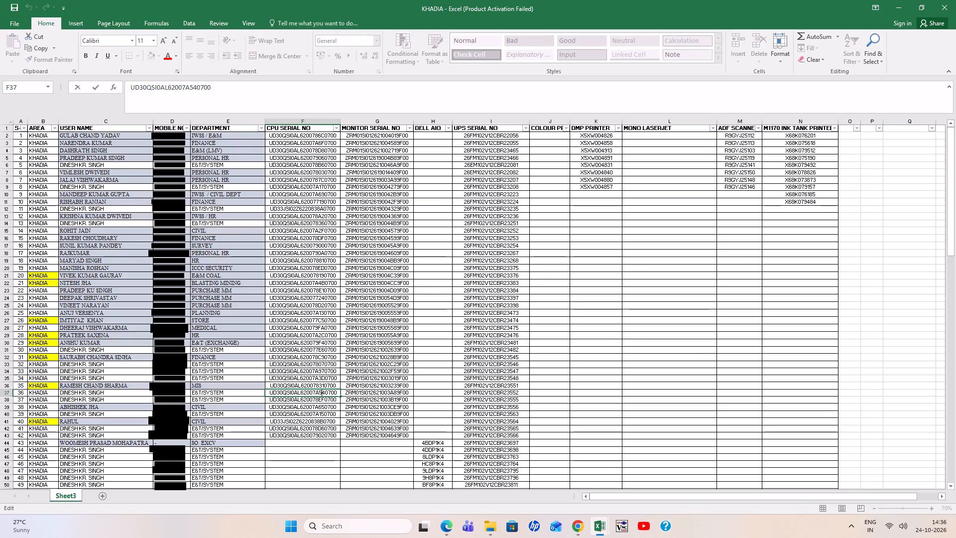
{"action": "left_click", "coordinate": [90, 393]}
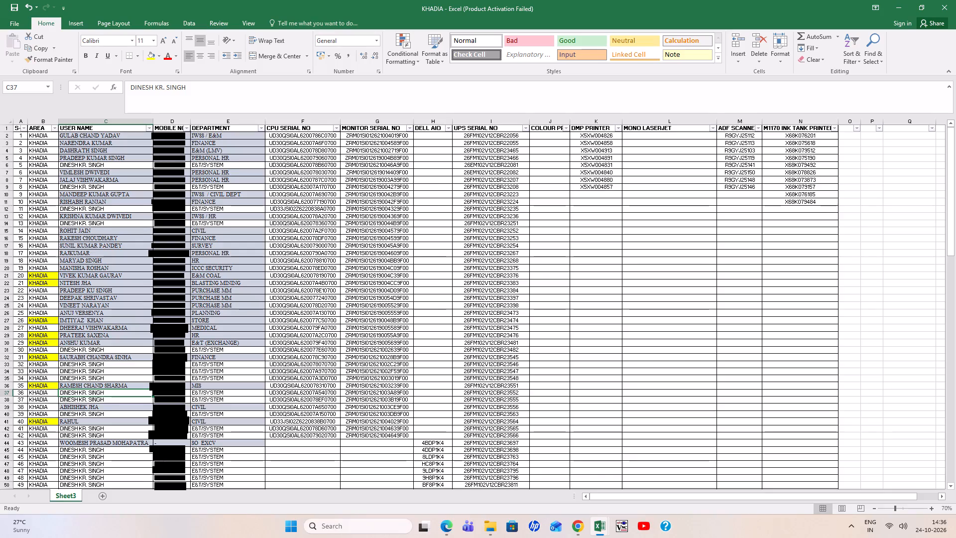
{"action": "left_click", "coordinate": [331, 396]}
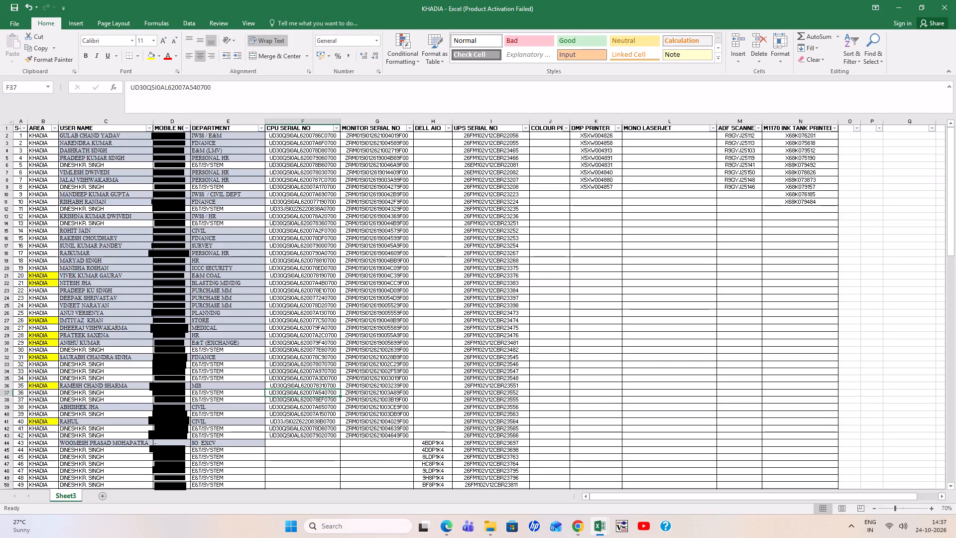
{"action": "key", "text": "ctrl+f"}
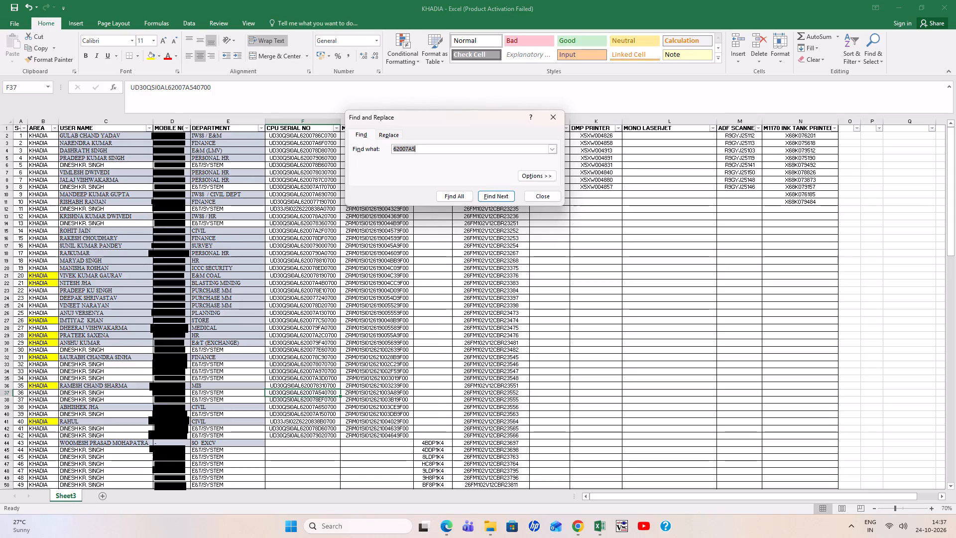
{"action": "left_click", "coordinate": [467, 196]}
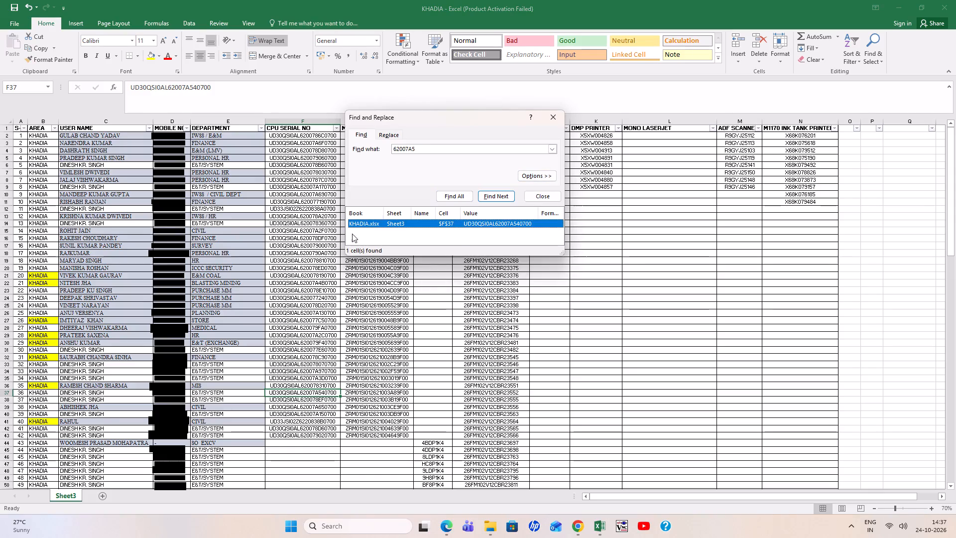
{"action": "left_click", "coordinate": [542, 194]}
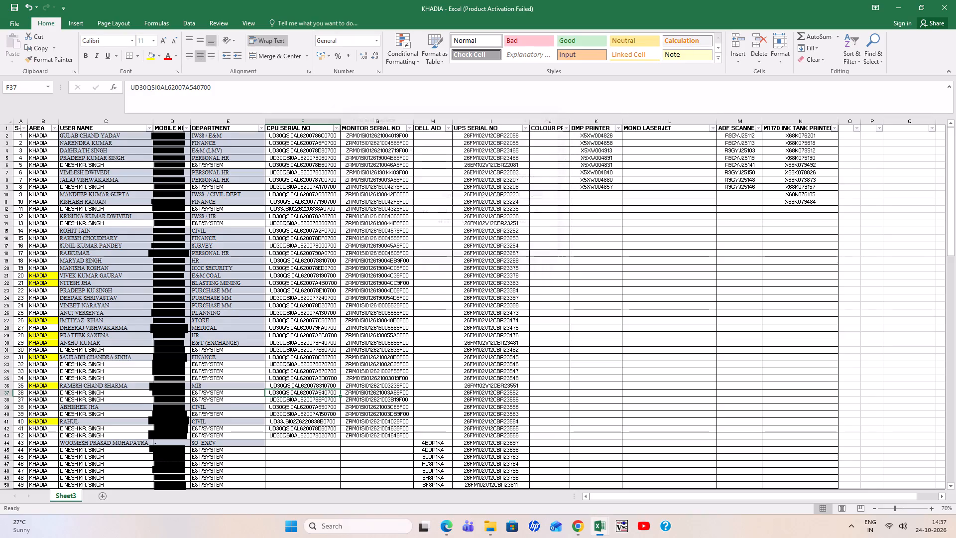
Change the department in row 37 to CIVIL.
{"action": "left_click", "coordinate": [199, 394]}
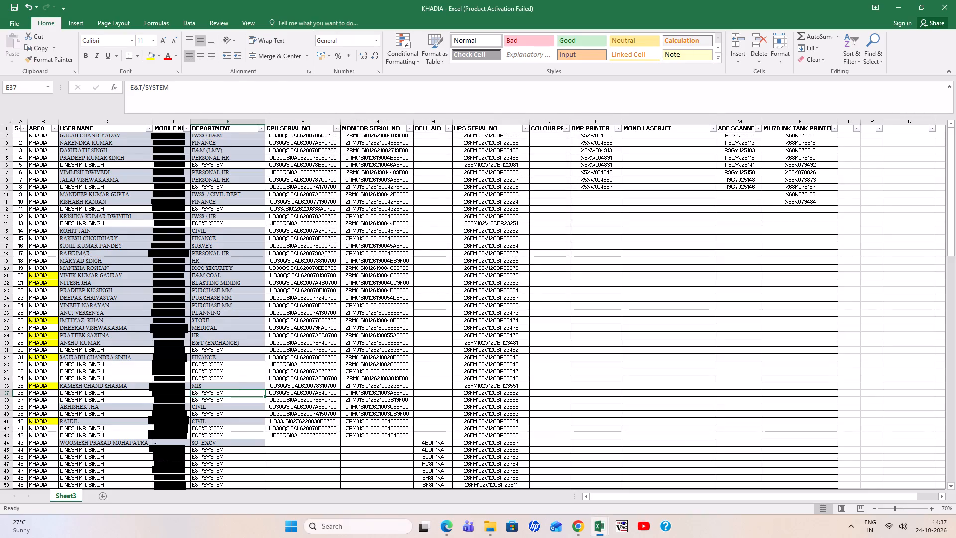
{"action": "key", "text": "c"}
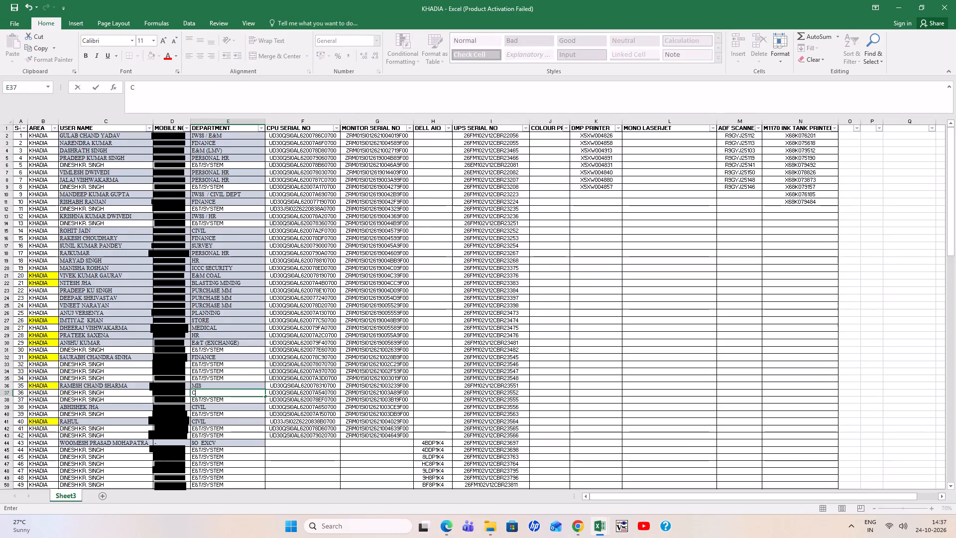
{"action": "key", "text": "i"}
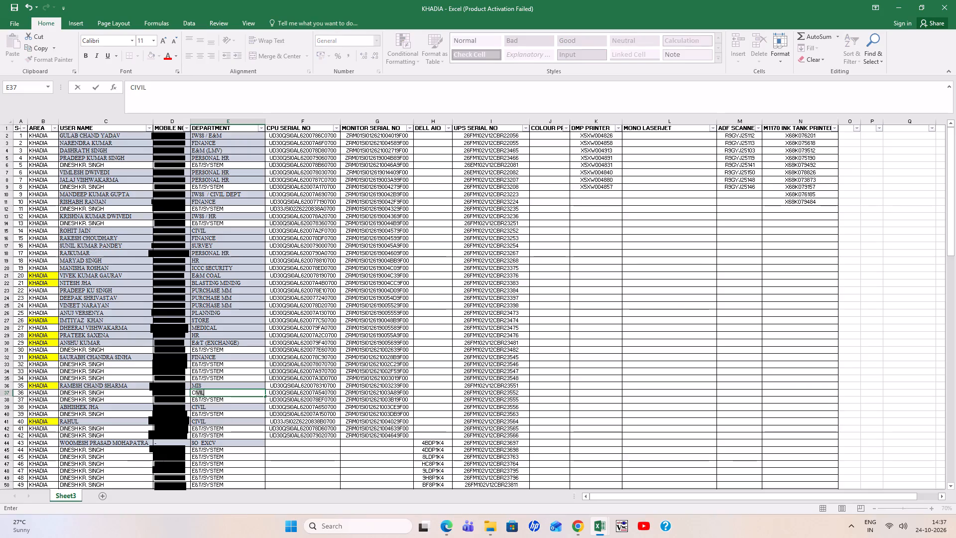
{"action": "left_click", "coordinate": [129, 391]}
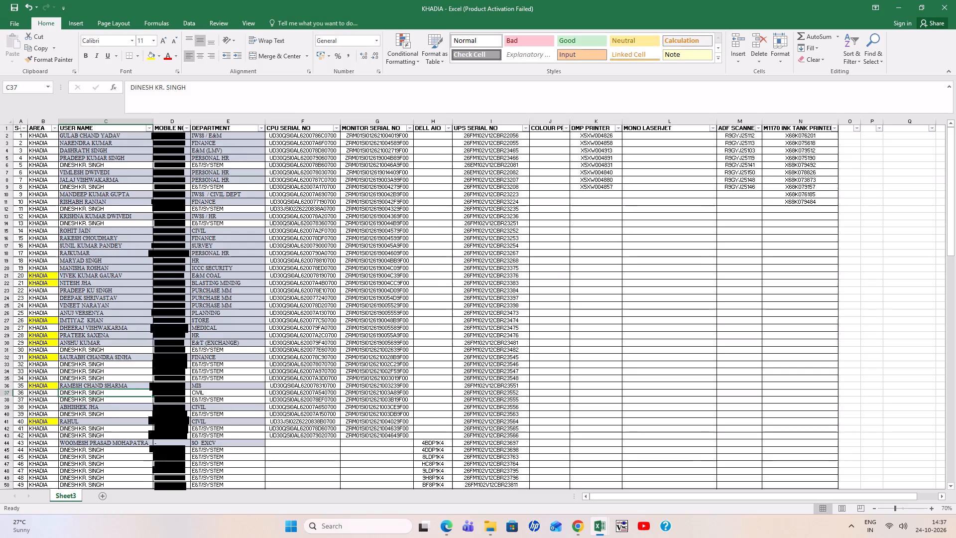
Recheck row 37's CPU serial number and replace its user name with the new user's name.
{"action": "double_click", "coordinate": [318, 393]}
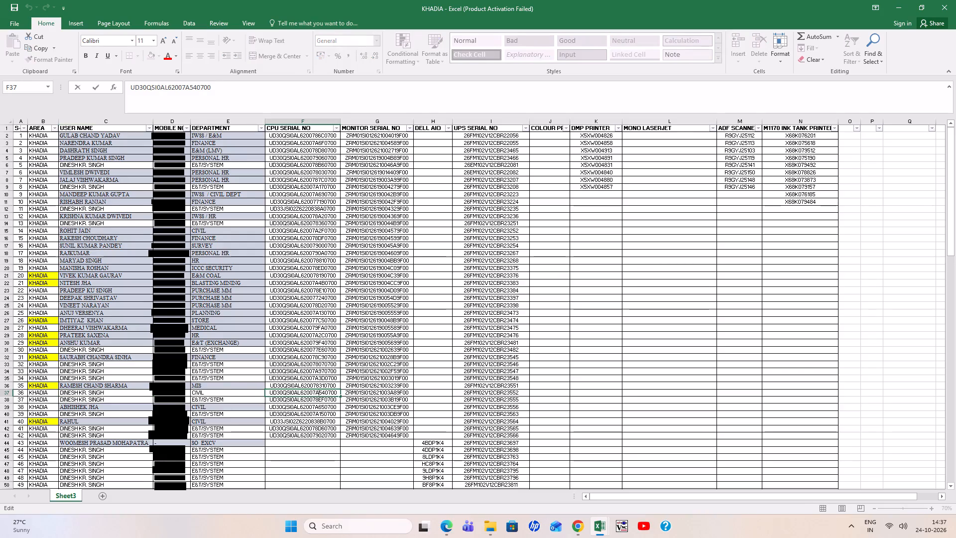
{"action": "left_click", "coordinate": [326, 392]}
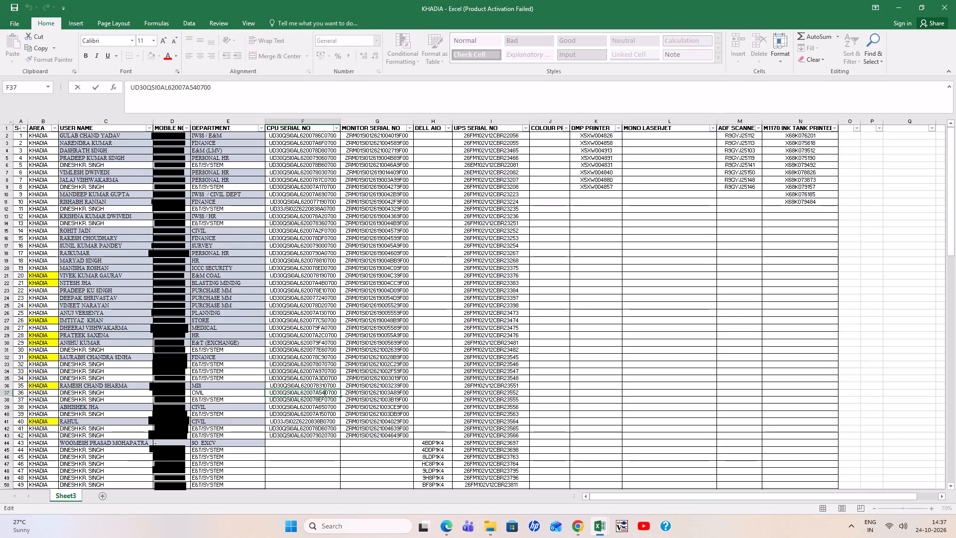
{"action": "left_click", "coordinate": [208, 393]}
{"action": "left_click", "coordinate": [92, 394]}
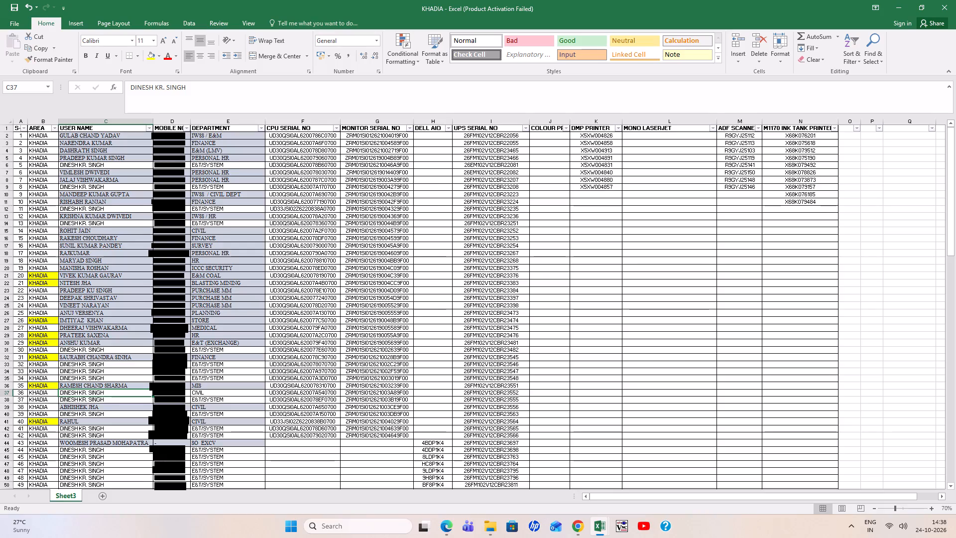
{"action": "left_click", "coordinate": [86, 393]}
{"action": "left_click", "coordinate": [158, 394]}
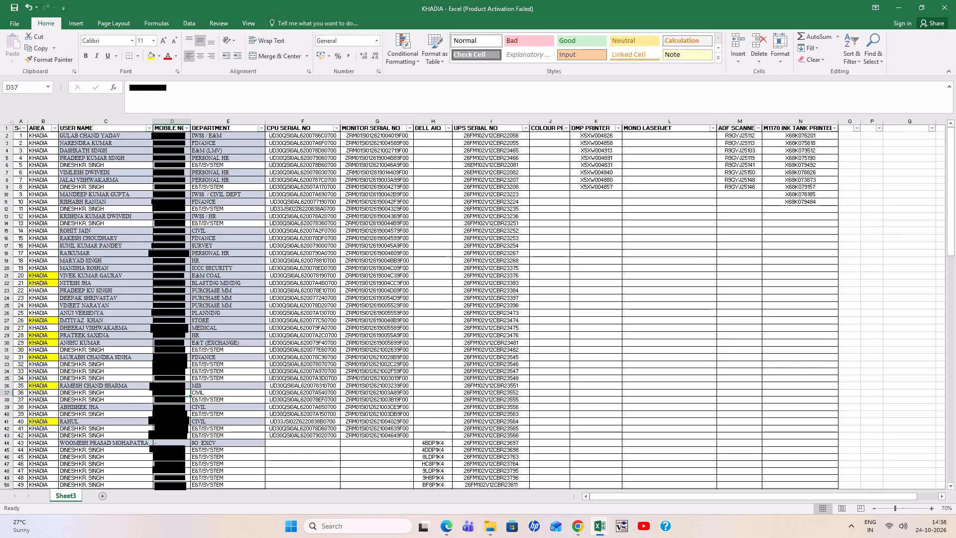
{"action": "left_click", "coordinate": [134, 393]}
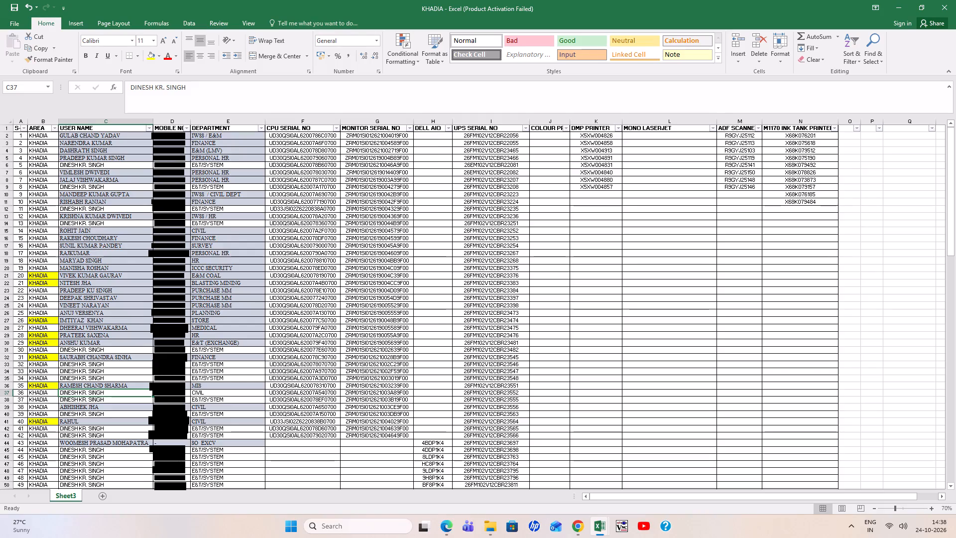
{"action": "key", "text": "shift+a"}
{"action": "key", "text": "BackSpace"}
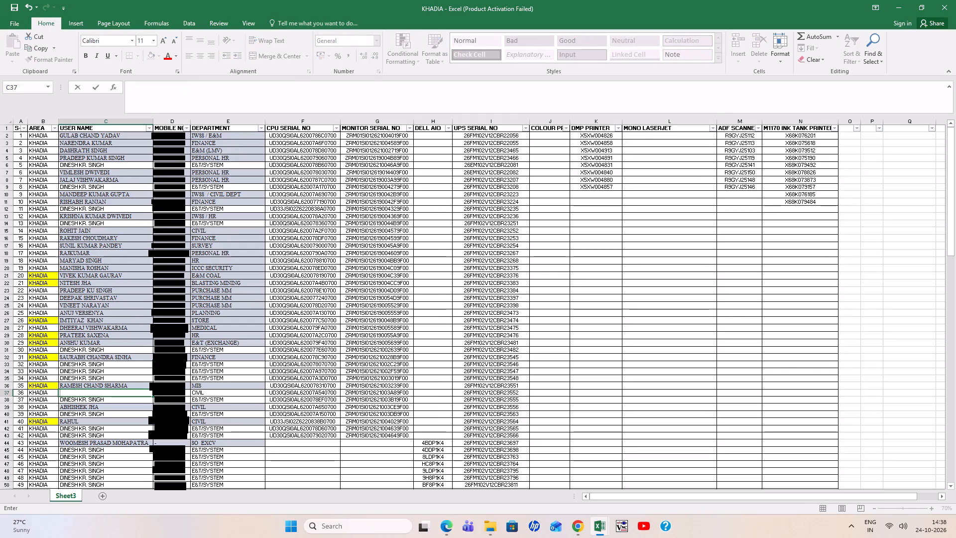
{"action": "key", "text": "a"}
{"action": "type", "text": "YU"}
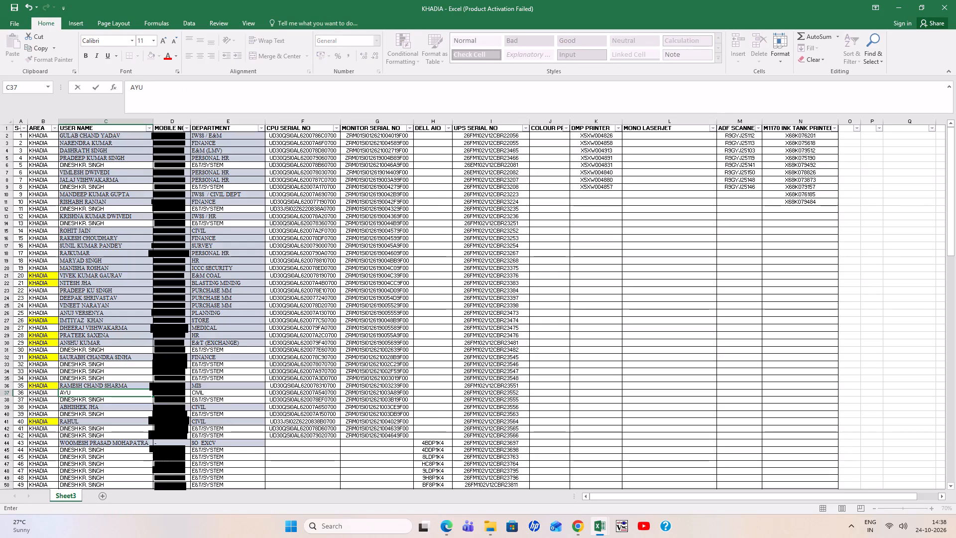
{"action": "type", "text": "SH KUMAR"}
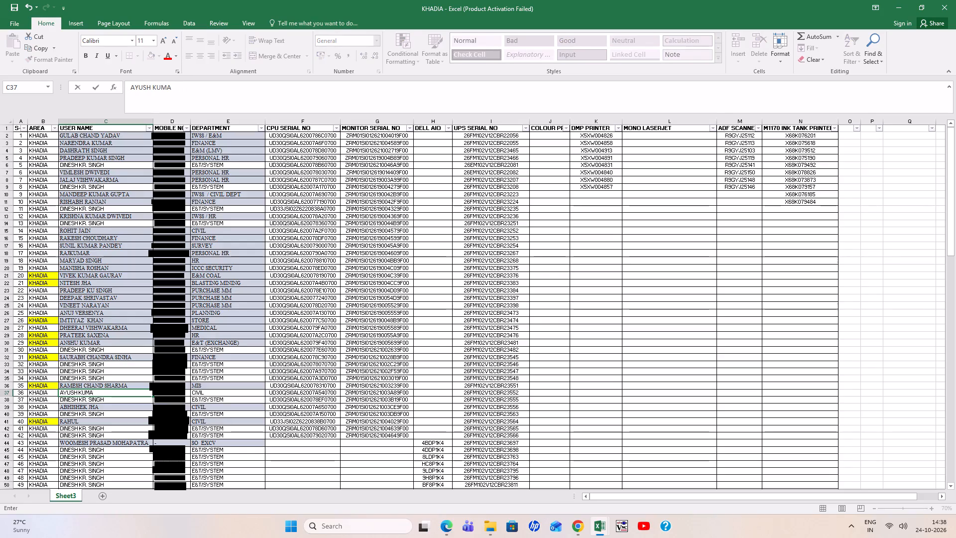
{"action": "double_click", "coordinate": [214, 392]}
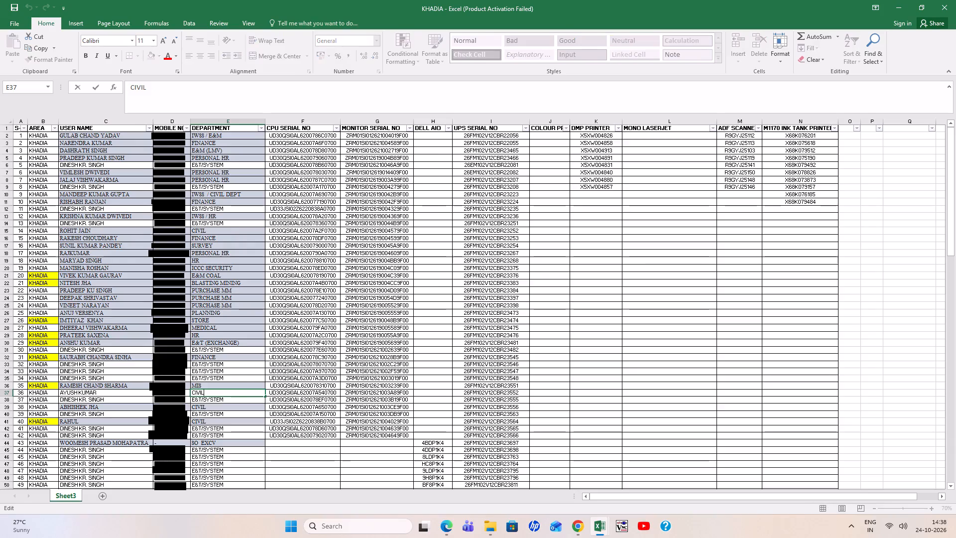
{"action": "left_click", "coordinate": [175, 393]}
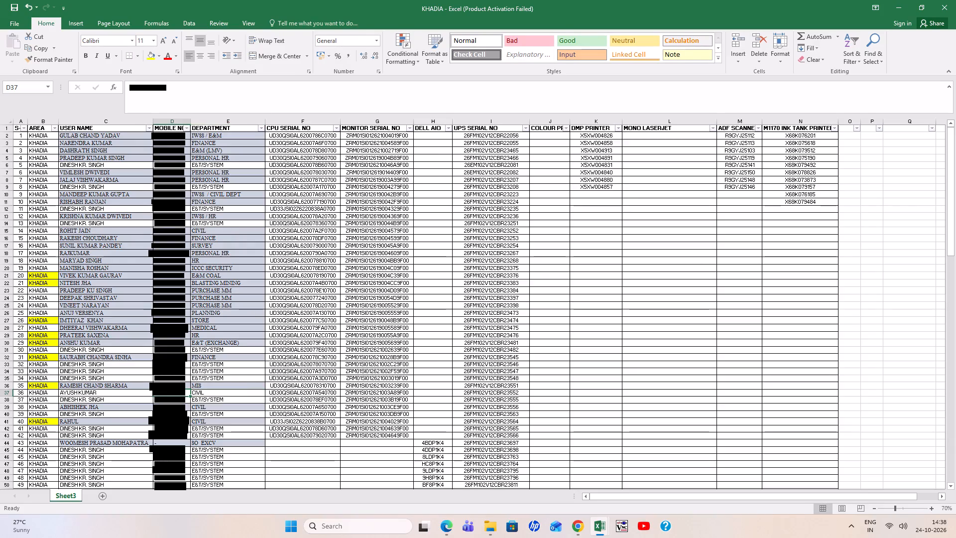
Copy the formatting of row 36's user name, mobile number and department cells onto the same cells in row 37.
{"action": "left_click_drag", "start_coordinate": [73, 394], "coordinate": [136, 396]}
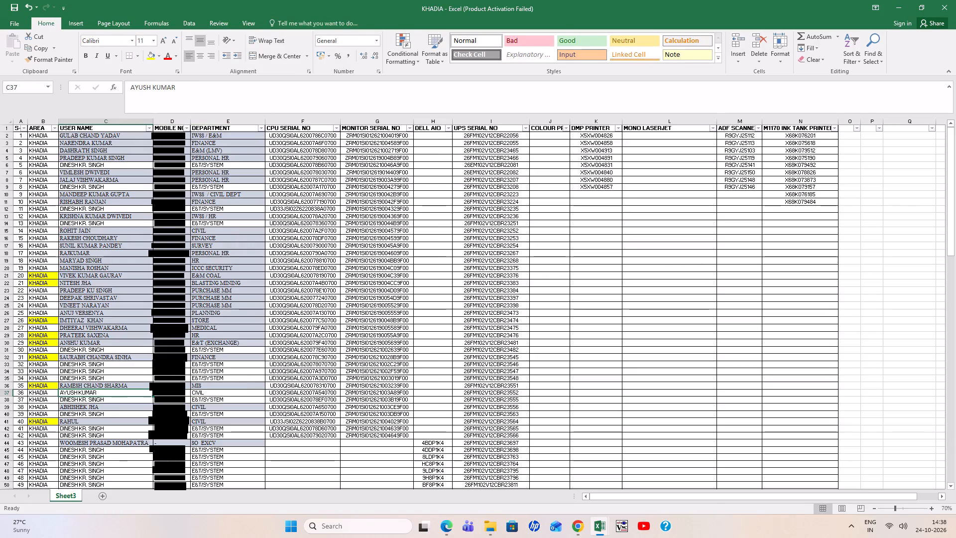
{"action": "left_click_drag", "start_coordinate": [136, 396], "coordinate": [202, 396]}
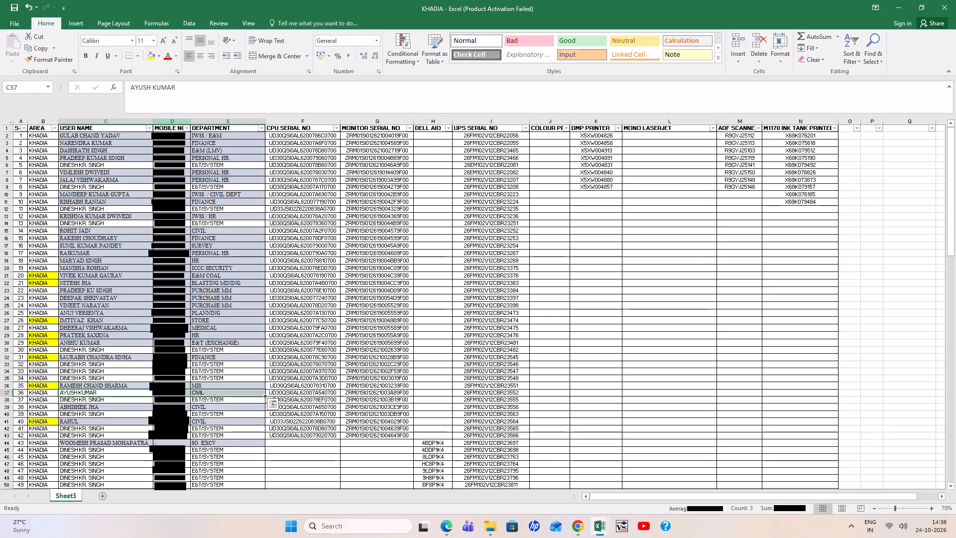
{"action": "left_click_drag", "start_coordinate": [87, 386], "coordinate": [211, 384]}
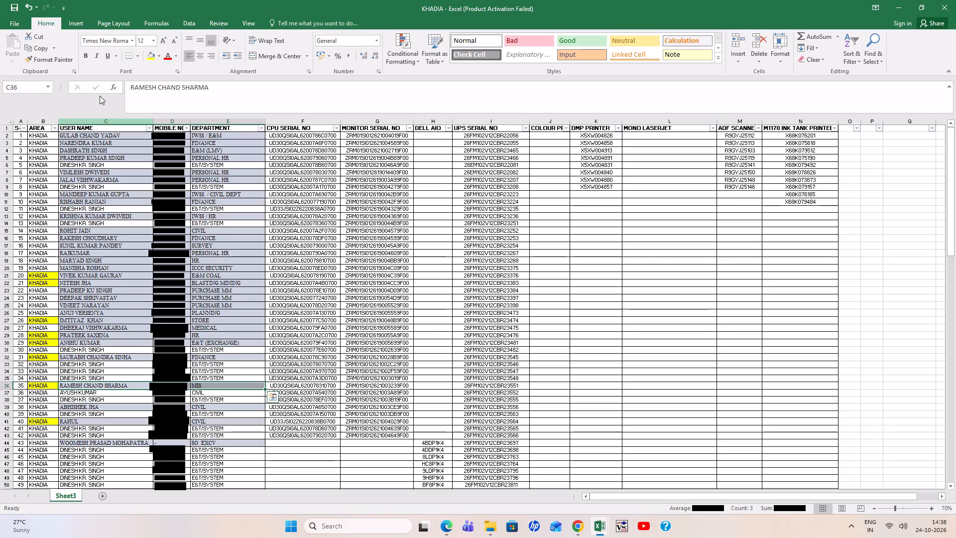
{"action": "left_click", "coordinate": [58, 60]}
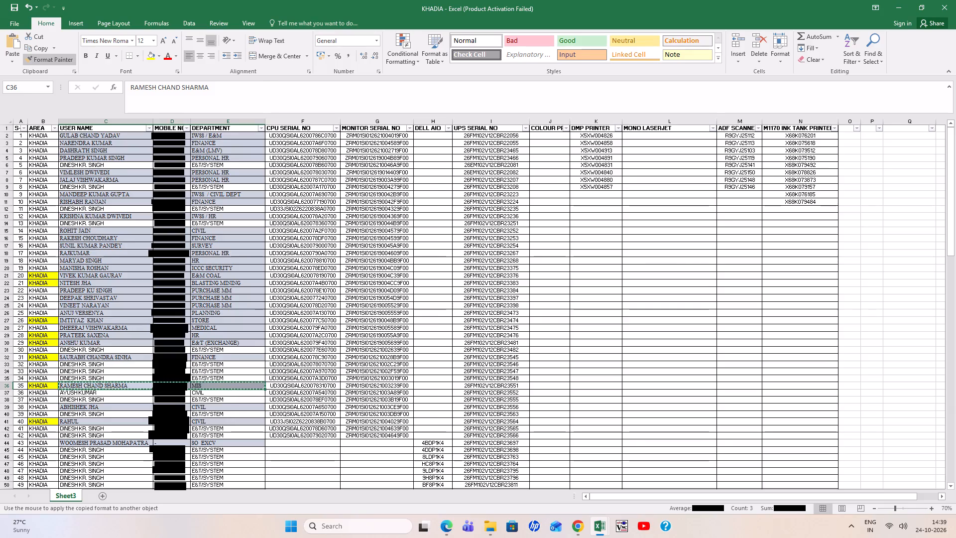
{"action": "left_click_drag", "start_coordinate": [80, 391], "coordinate": [103, 392]}
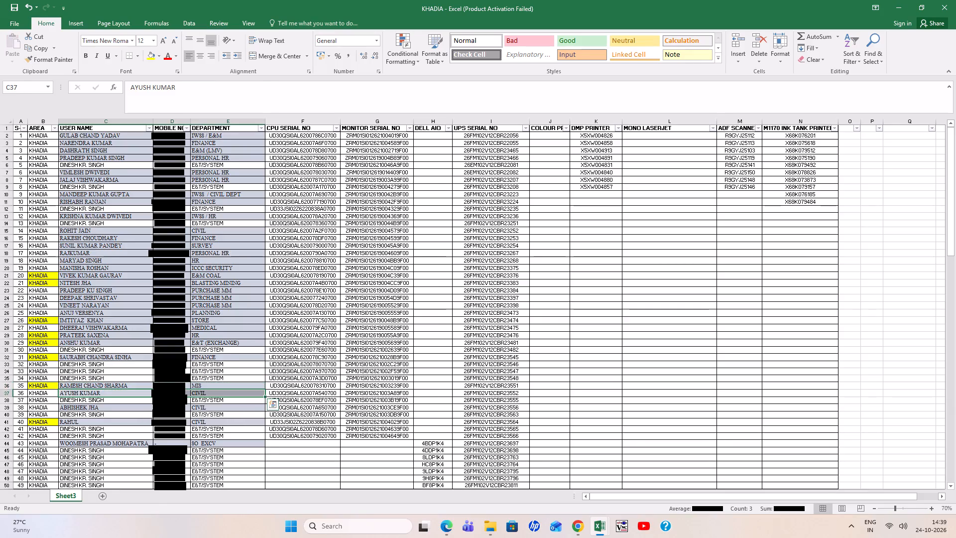
Fill the AREA cell of row 37 with yellow.
{"action": "left_click", "coordinate": [44, 393]}
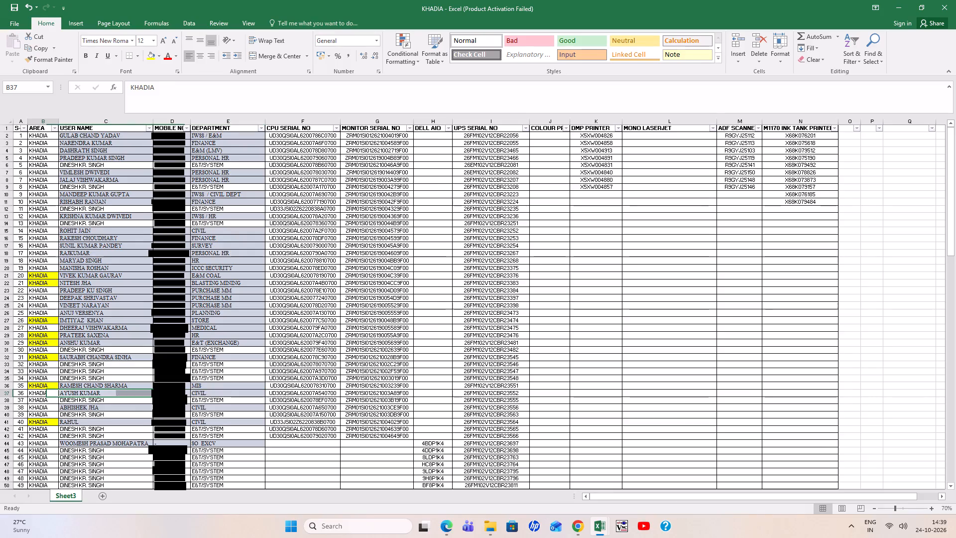
{"action": "left_click", "coordinate": [148, 57]}
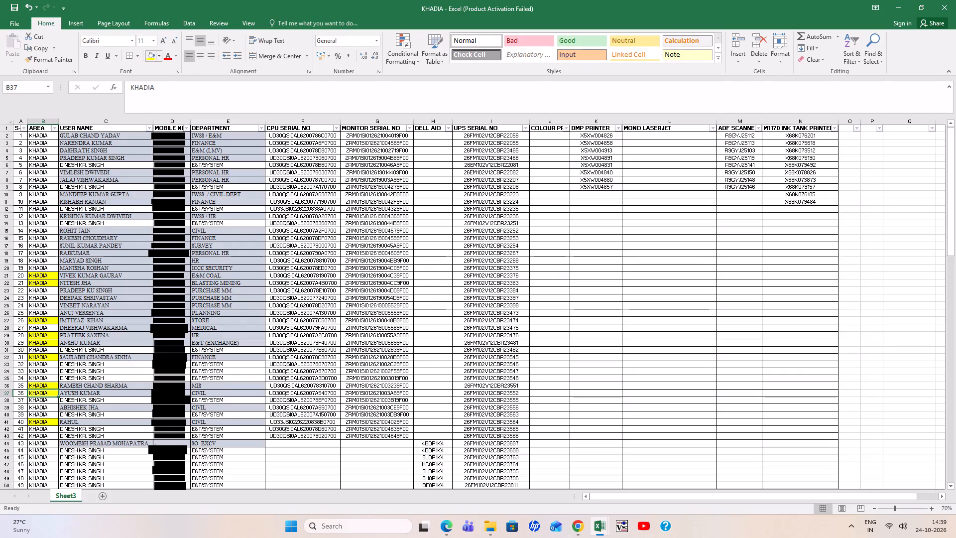
Save the workbook.
{"action": "left_click", "coordinate": [13, 7]}
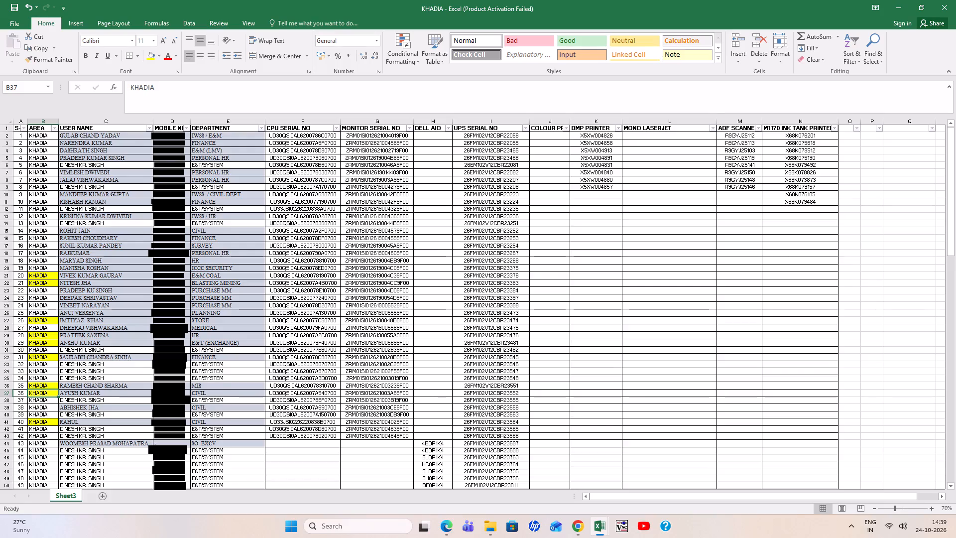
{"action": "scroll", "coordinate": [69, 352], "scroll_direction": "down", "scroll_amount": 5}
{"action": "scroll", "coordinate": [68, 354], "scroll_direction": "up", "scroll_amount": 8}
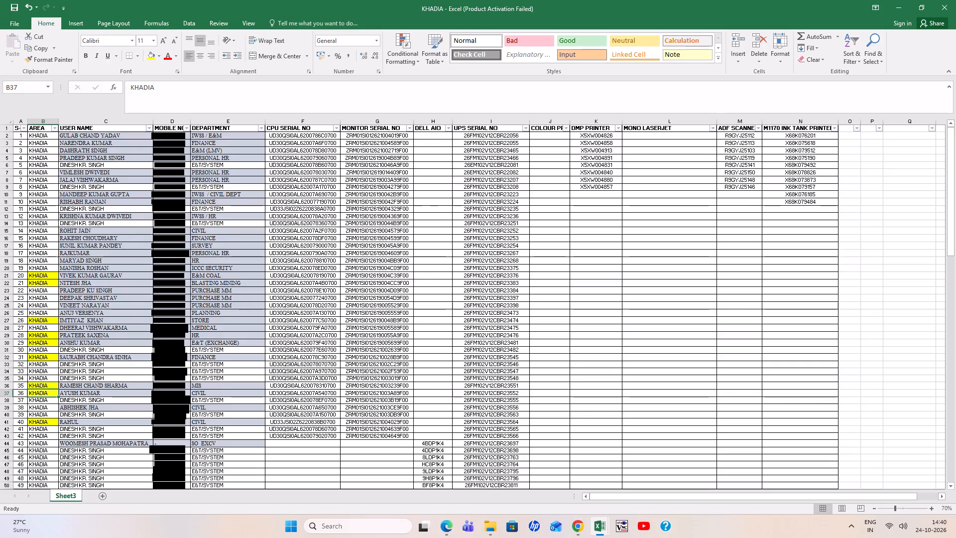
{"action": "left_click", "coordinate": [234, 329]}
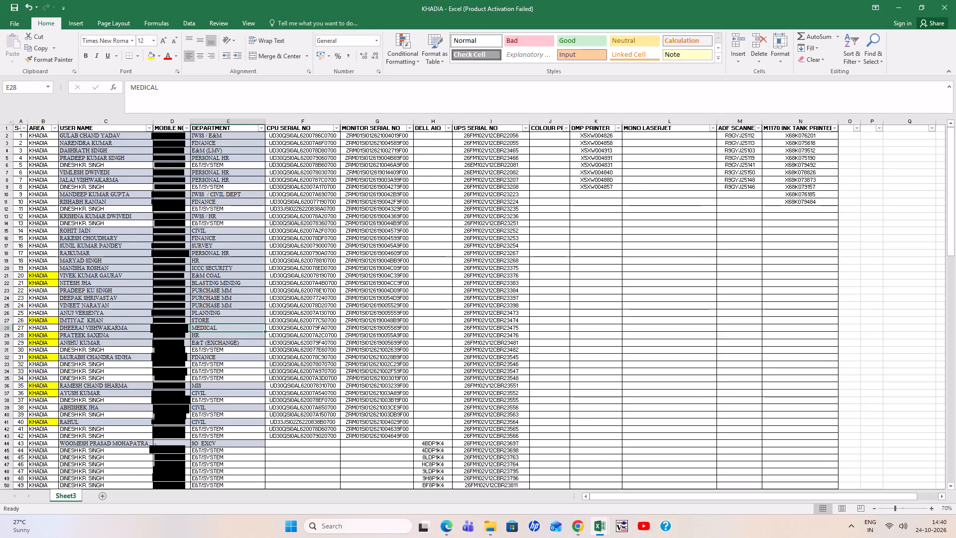
Search the whole sheet for the CPU serial number containing 62007A130700, listing all matches.
{"action": "left_click", "coordinate": [241, 256]}
{"action": "key", "text": "ctrl+a"}
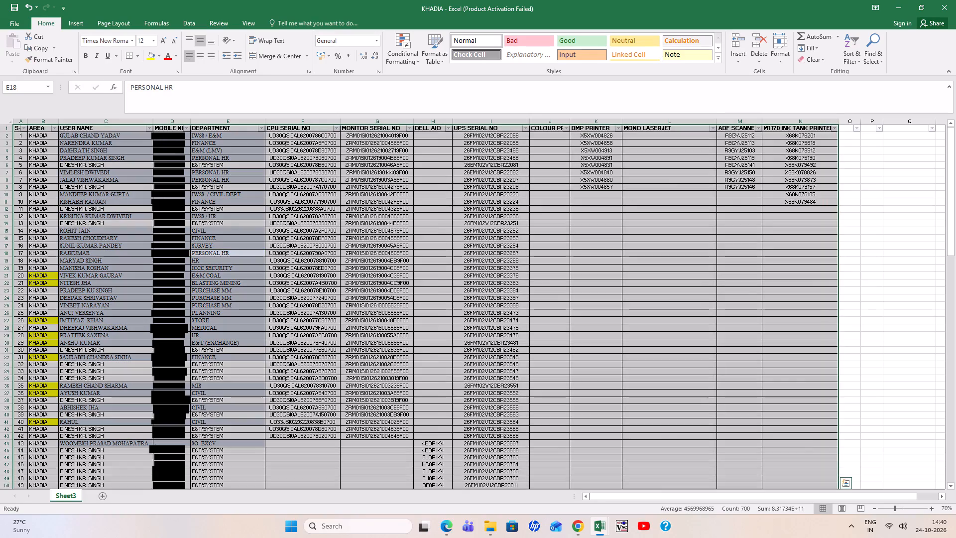
{"action": "key", "text": "ctrl+f"}
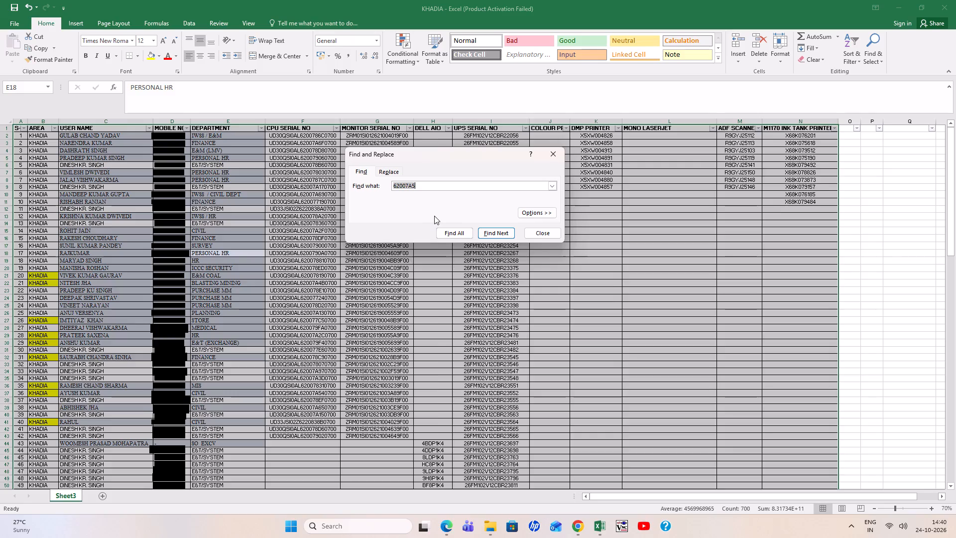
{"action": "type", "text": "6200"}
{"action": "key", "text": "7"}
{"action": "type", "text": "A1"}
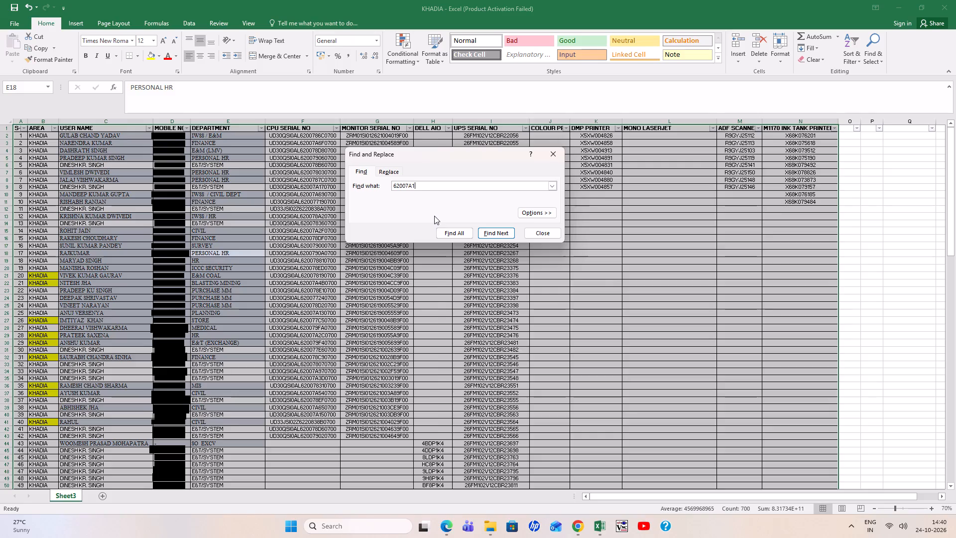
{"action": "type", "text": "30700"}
{"action": "left_click", "coordinate": [454, 237]}
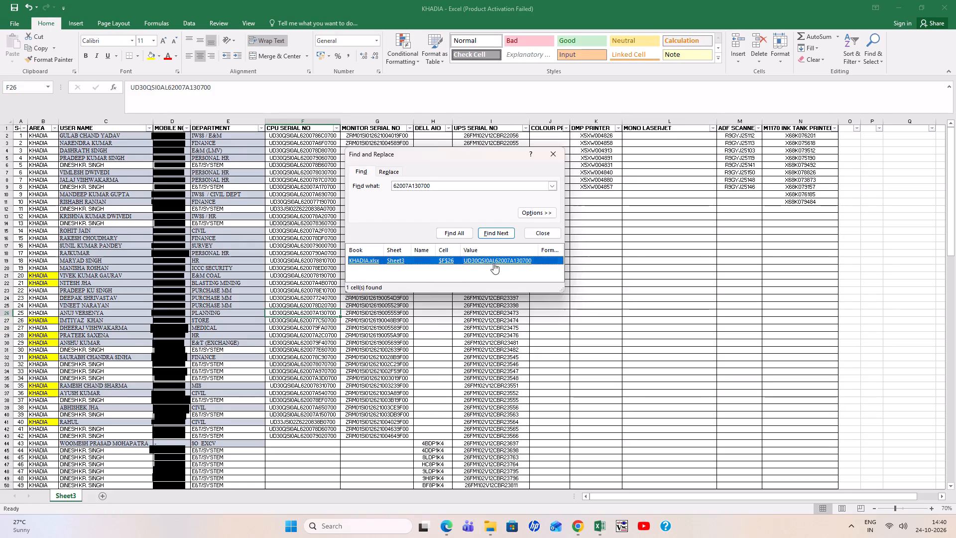
{"action": "left_click", "coordinate": [548, 233]}
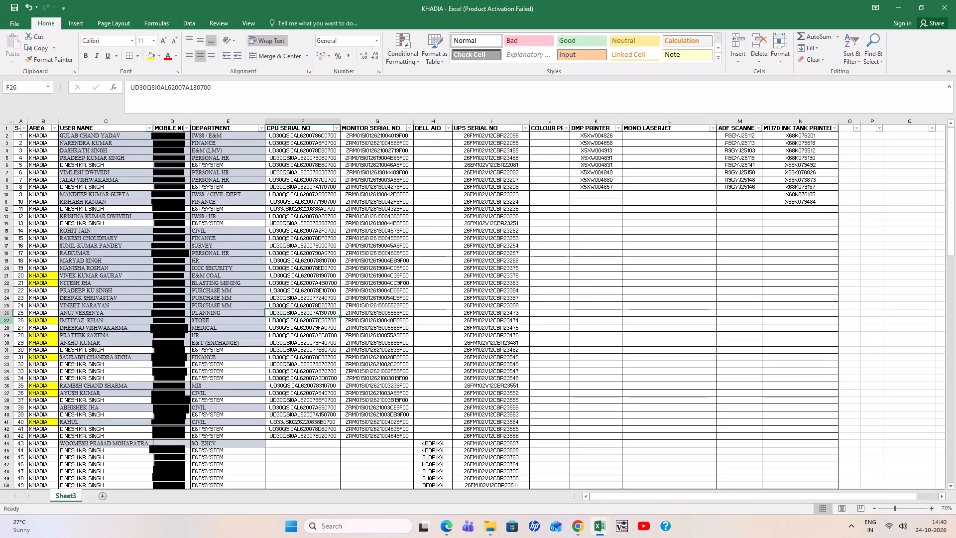
Fill the AREA cell of row 26, the record with CPU serial ending 62007A130700, with yellow.
{"action": "left_click", "coordinate": [50, 313]}
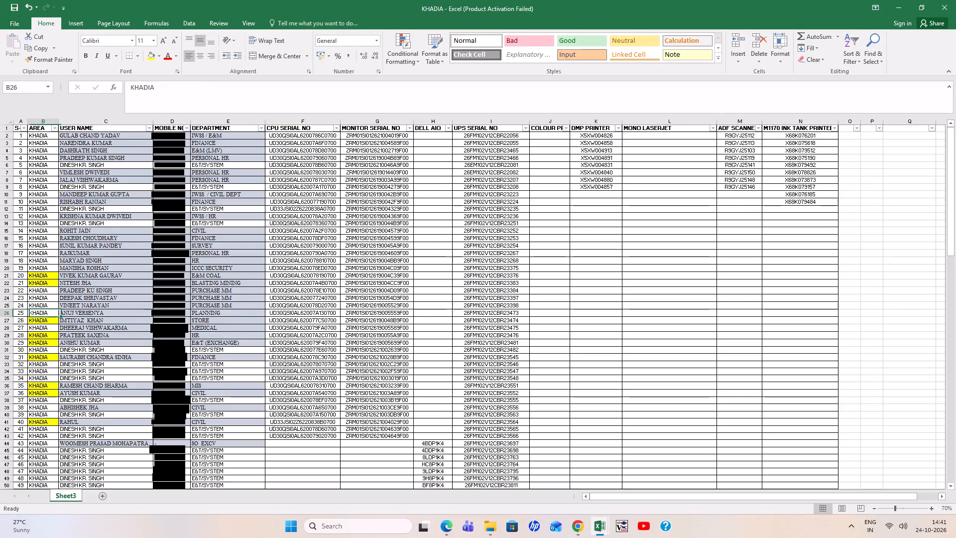
{"action": "left_click", "coordinate": [151, 55]}
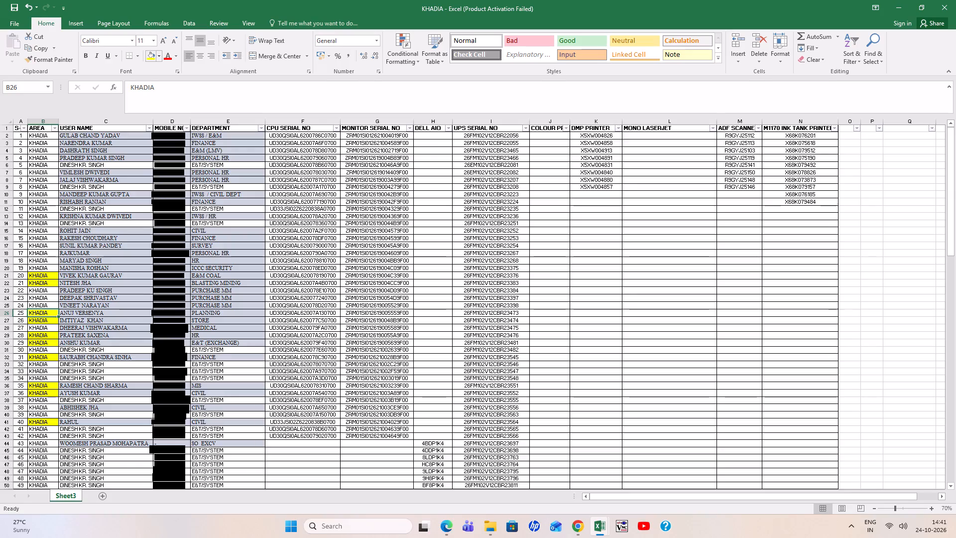
Search the whole sheet for the next CPU serial number, entering 620078D as the search text.
{"action": "key", "text": "ctrl+a"}
{"action": "key", "text": "ctrl+f"}
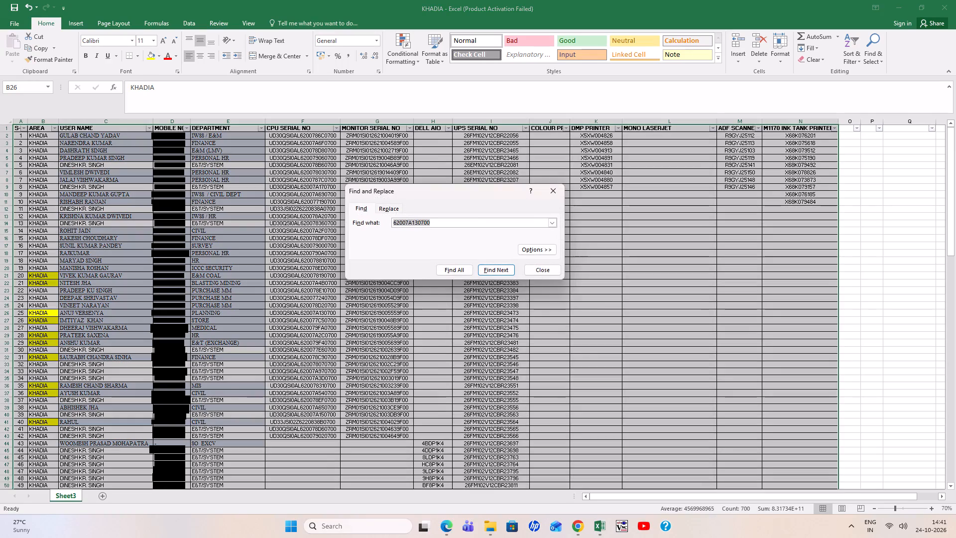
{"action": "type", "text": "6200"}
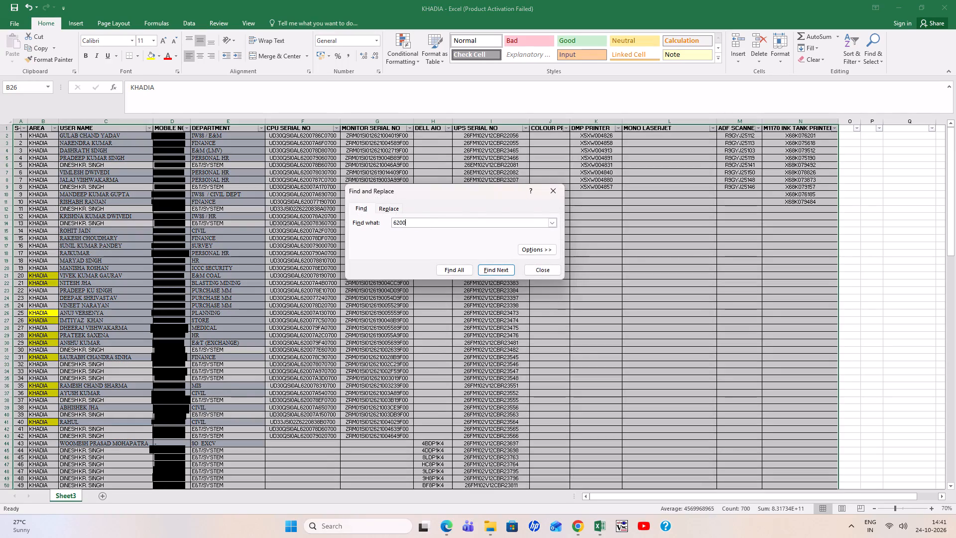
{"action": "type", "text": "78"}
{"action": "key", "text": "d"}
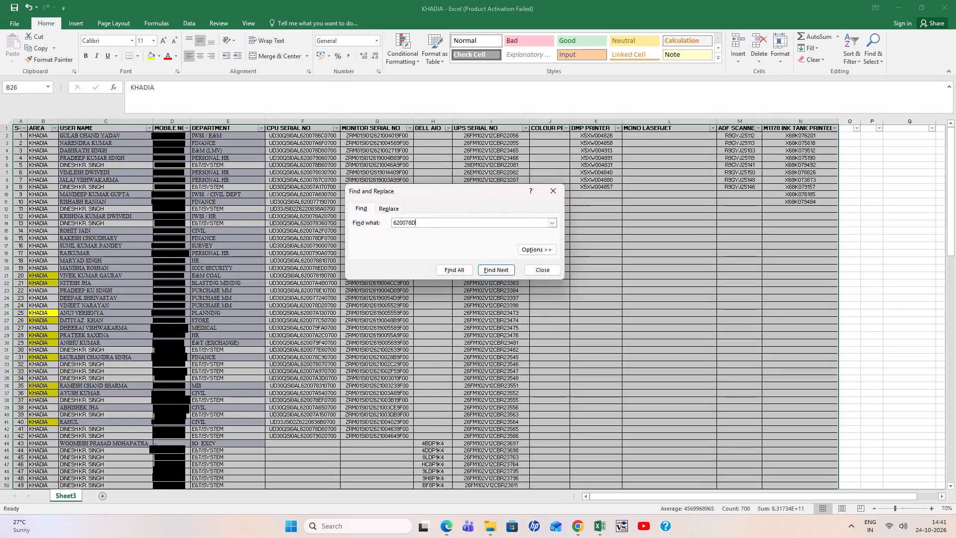
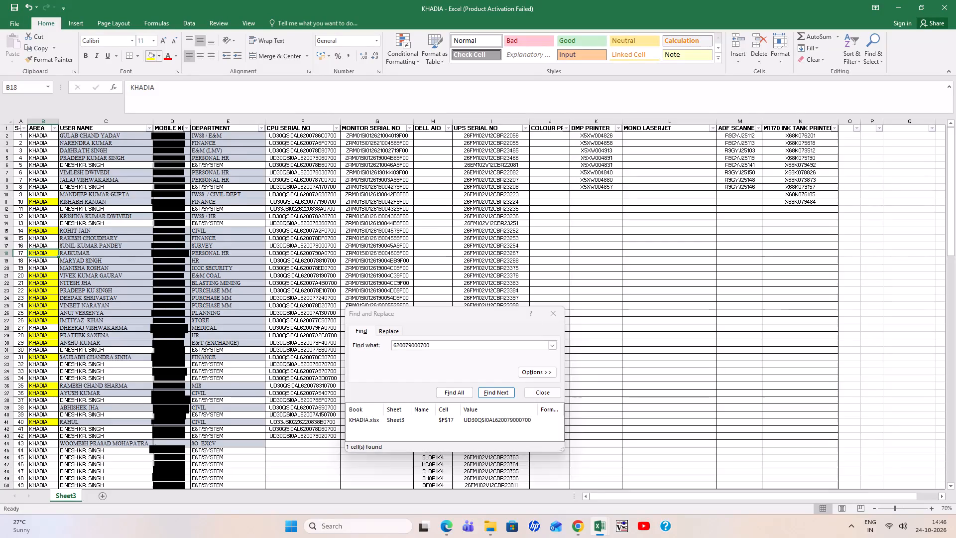
Search the sheet for the CPU serial number containing 620079020, listing all matches.
{"action": "left_click_drag", "start_coordinate": [463, 338], "coordinate": [460, 344]}
{"action": "left_click", "coordinate": [529, 346]}
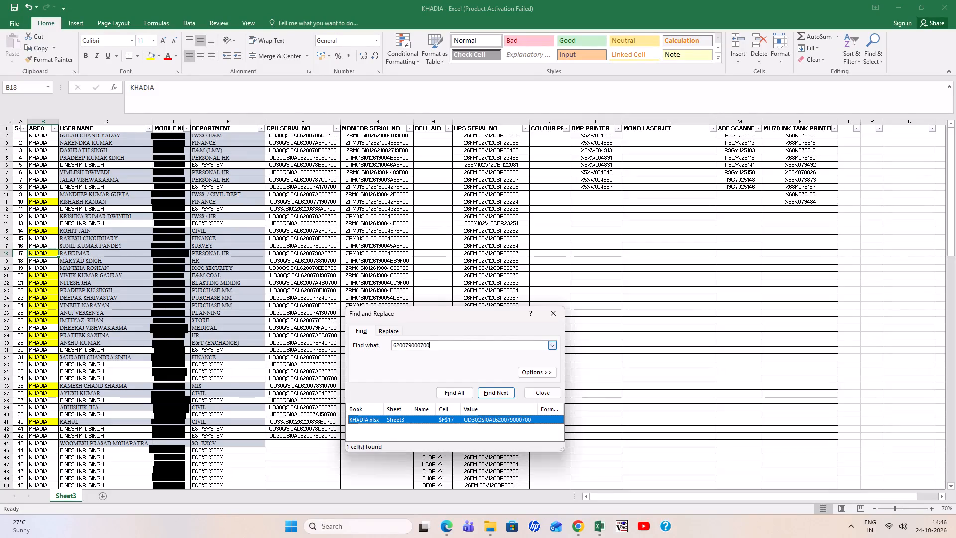
{"action": "key", "text": "BackSpace"}
{"action": "key", "text": "BackSpace"}
{"action": "key", "text": "BackSpace"}
{"action": "key", "text": "BackSpace"}
{"action": "key", "text": "BackSpace"}
{"action": "key", "text": "BackSpace"}
{"action": "key", "text": "BackSpace"}
{"action": "key", "text": "BackSpace"}
{"action": "key", "text": "BackSpace"}
{"action": "key", "text": "BackSpace"}
{"action": "key", "text": "BackSpace"}
{"action": "key", "text": "BackSpace"}
{"action": "key", "text": "BackSpace"}
{"action": "key", "text": "BackSpace"}
{"action": "key", "text": "BackSpace"}
{"action": "key", "text": "BackSpace"}
{"action": "key", "text": "BackSpace"}
{"action": "key", "text": "BackSpace"}
{"action": "key", "text": "BackSpace"}
{"action": "key", "text": "BackSpace"}
{"action": "key", "text": "BackSpace"}
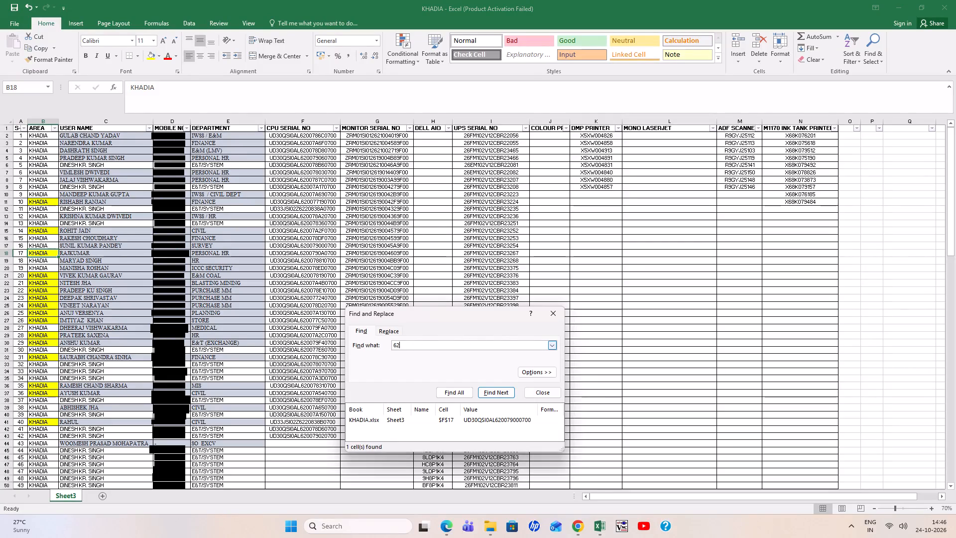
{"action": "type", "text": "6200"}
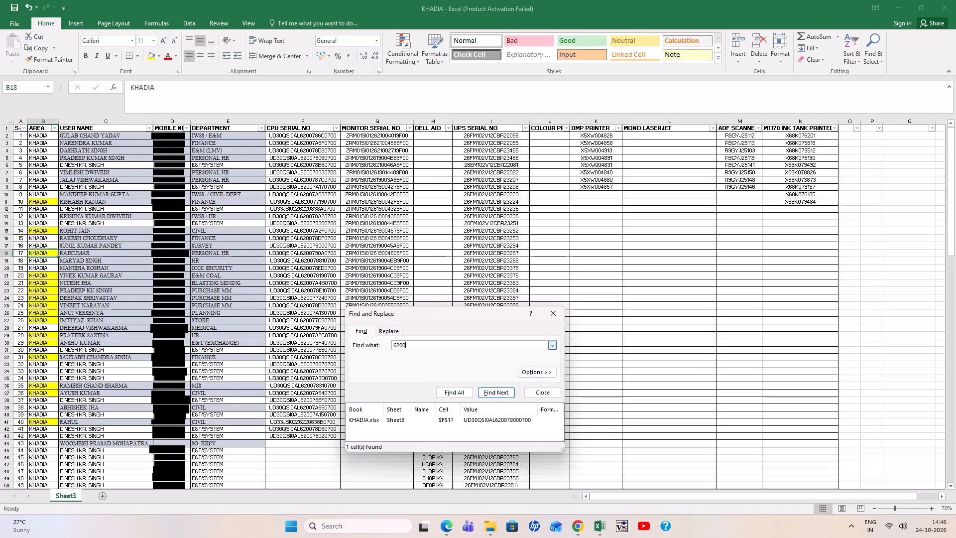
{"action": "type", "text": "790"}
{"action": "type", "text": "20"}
{"action": "left_click", "coordinate": [463, 387]}
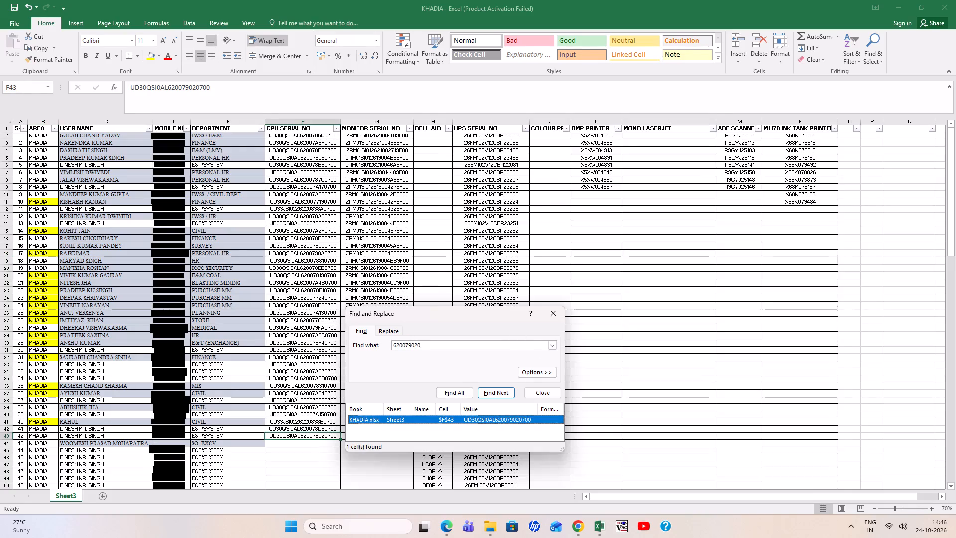
Fill the AREA cell of row 44 with yellow.
{"action": "left_click", "coordinate": [51, 445]}
{"action": "left_click", "coordinate": [147, 55]}
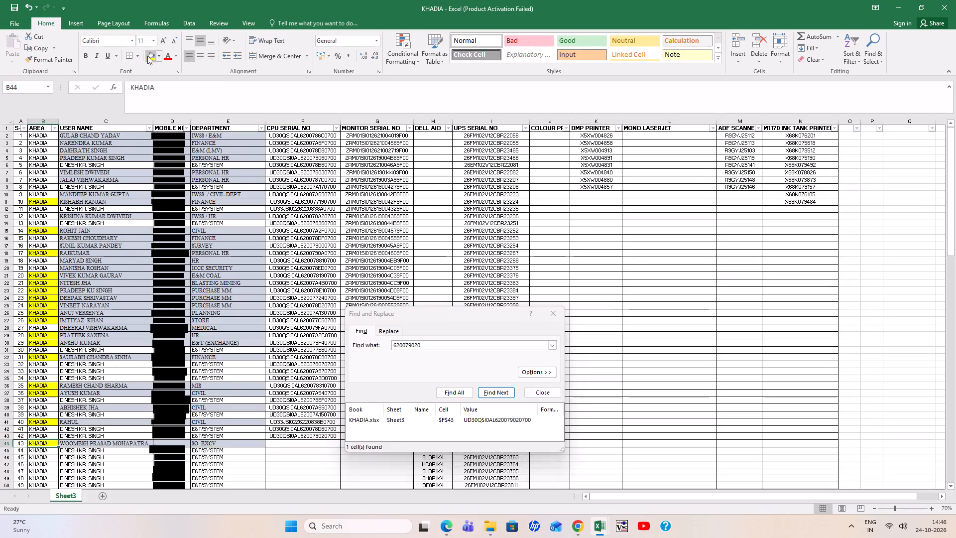
Search the sheet for the CPU serial number containing 620079FA0, listing all matches.
{"action": "left_click_drag", "start_coordinate": [425, 346], "coordinate": [369, 344]}
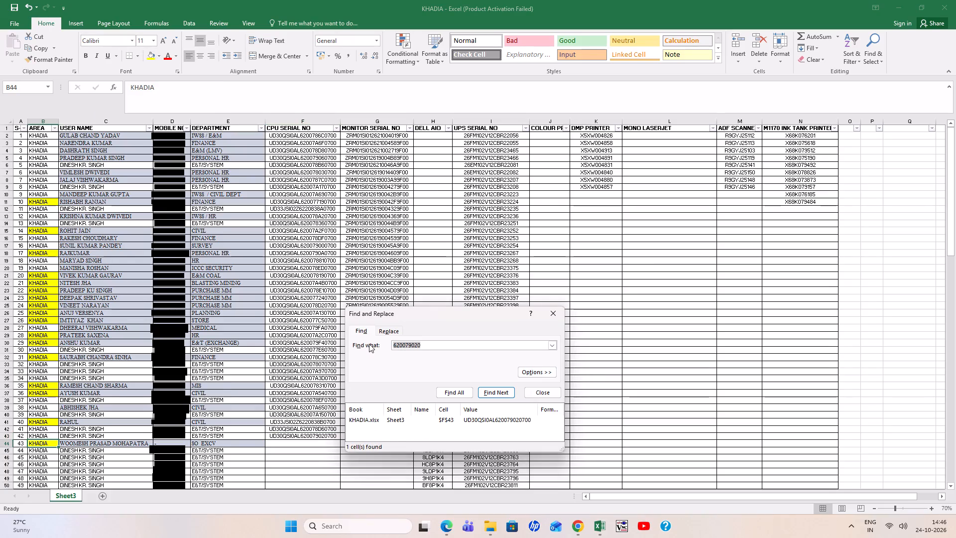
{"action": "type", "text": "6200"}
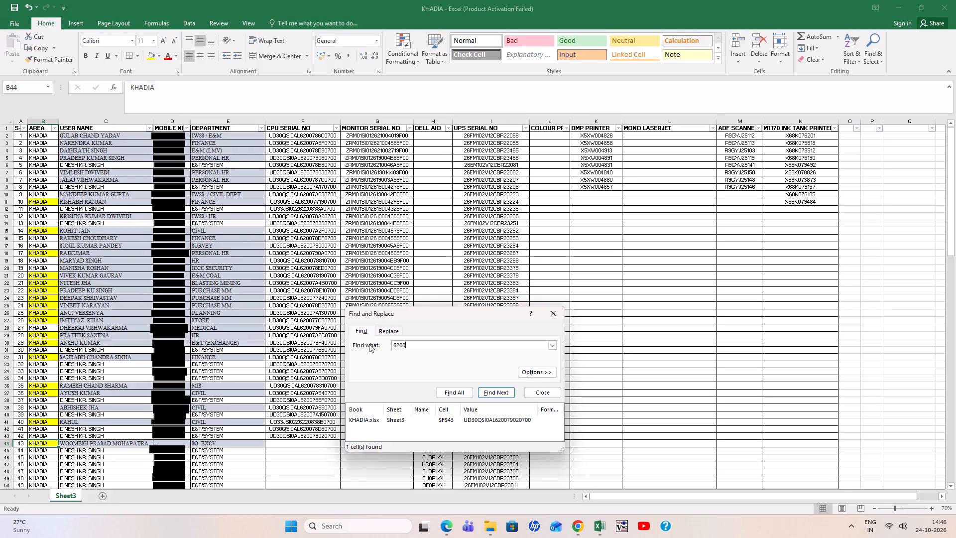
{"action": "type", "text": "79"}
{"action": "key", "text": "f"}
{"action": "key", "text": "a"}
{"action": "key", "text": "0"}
{"action": "left_click", "coordinate": [463, 394]}
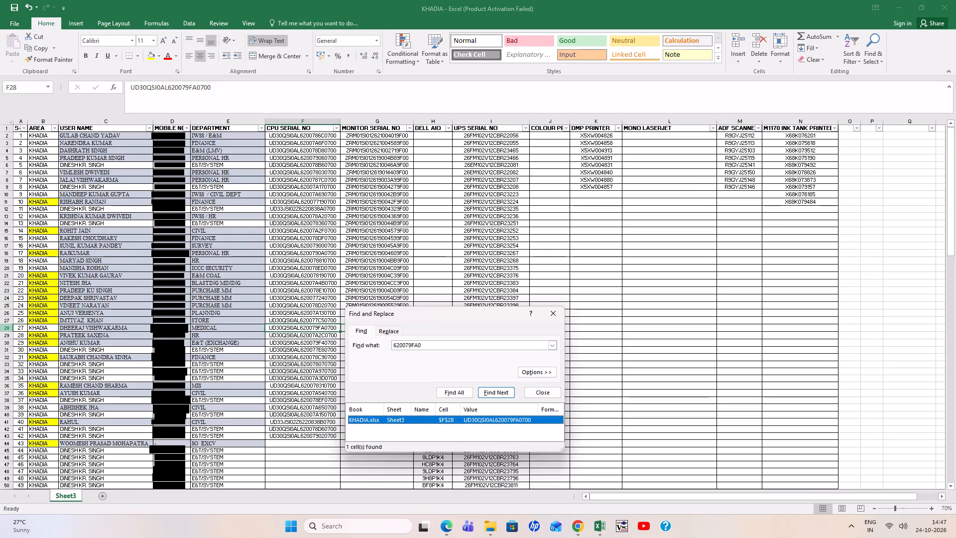
Fill the AREA cell of row 28, the MEDICAL department record with CPU serial containing 620079FA0, with yellow.
{"action": "left_click", "coordinate": [53, 328]}
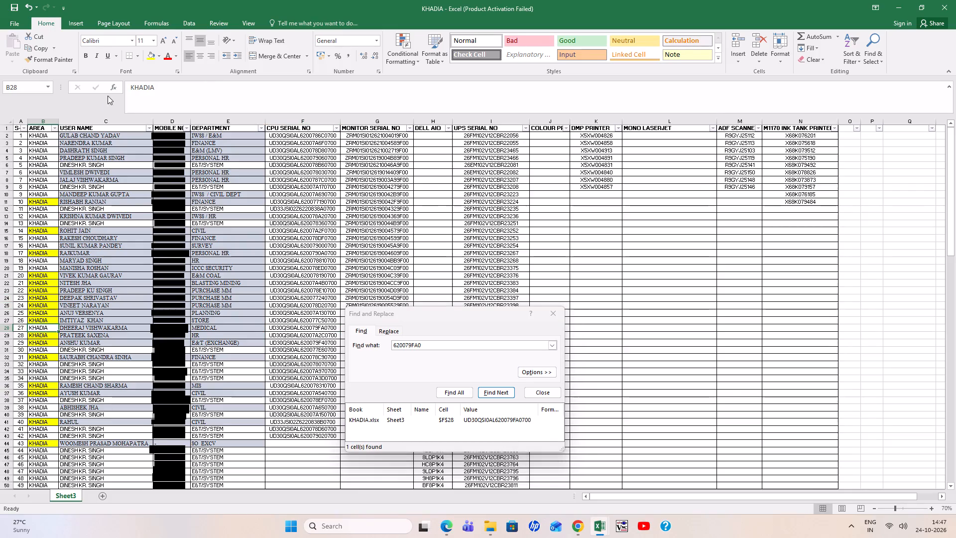
{"action": "left_click", "coordinate": [153, 57]}
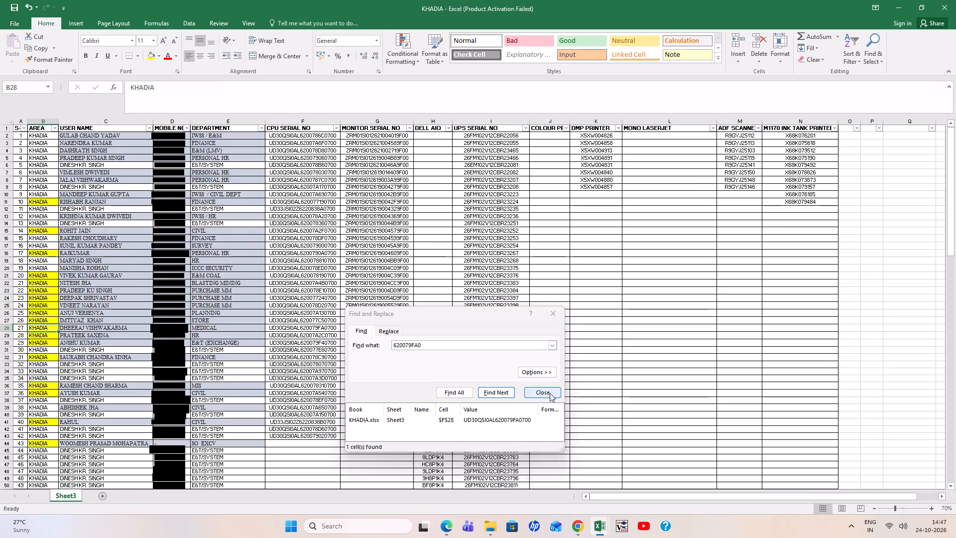
Search the sheet for the CPU serial number containing 62007A450, listing all matches.
{"action": "left_click_drag", "start_coordinate": [430, 347], "coordinate": [393, 349]}
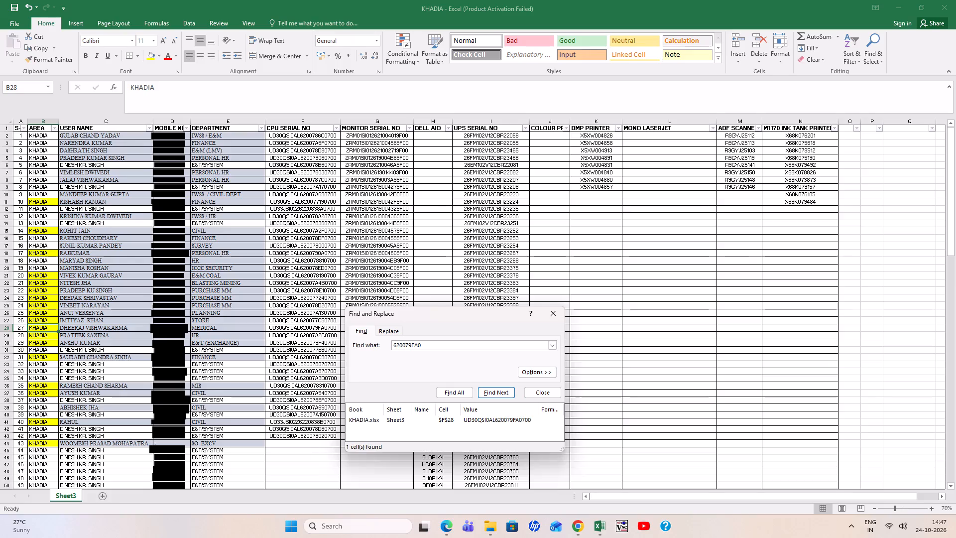
{"action": "key", "text": "BackSpace"}
{"action": "key", "text": "BackSpace"}
{"action": "key", "text": "BackSpace"}
{"action": "key", "text": "BackSpace"}
{"action": "key", "text": "BackSpace"}
{"action": "key", "text": "BackSpace"}
{"action": "key", "text": "BackSpace"}
{"action": "key", "text": "BackSpace"}
{"action": "key", "text": "BackSpace"}
{"action": "key", "text": "BackSpace"}
{"action": "key", "text": "BackSpace"}
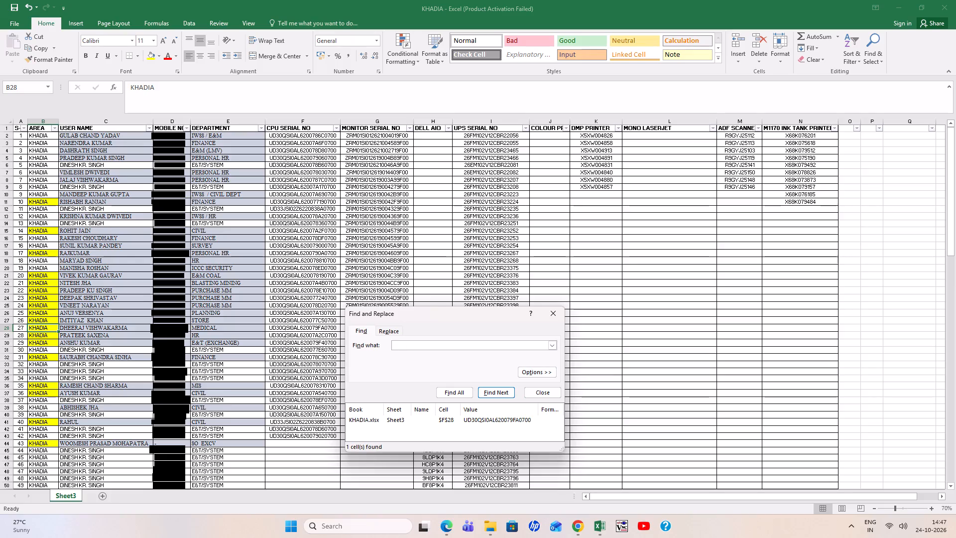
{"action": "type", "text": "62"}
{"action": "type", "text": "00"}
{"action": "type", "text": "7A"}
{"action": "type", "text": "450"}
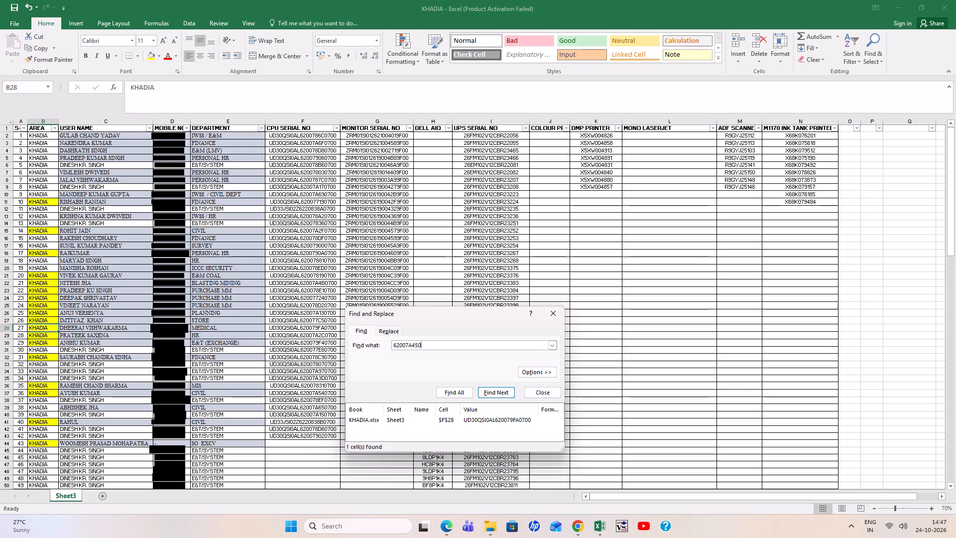
{"action": "left_click", "coordinate": [441, 392]}
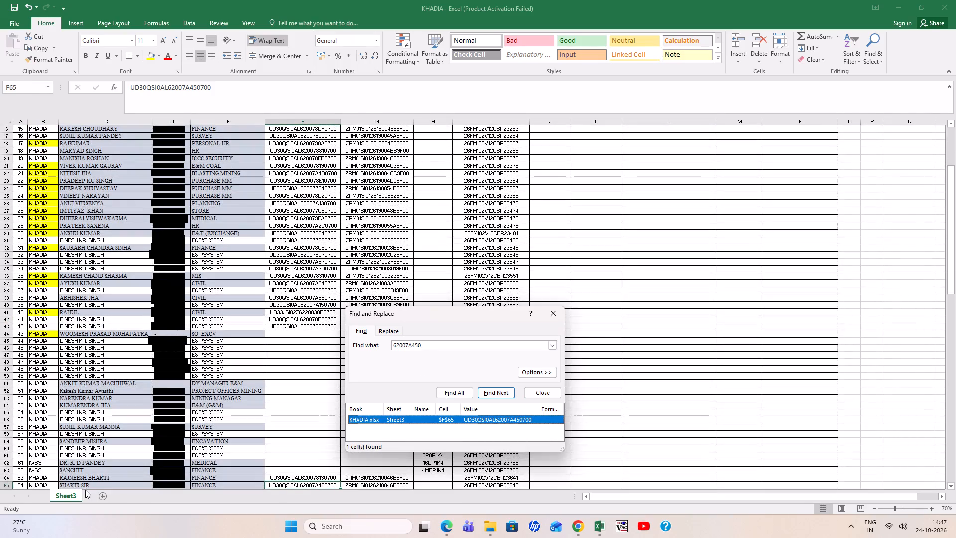
Fill the AREA cell of row 65, the FINANCE record with CPU serial containing 62007A450, with yellow.
{"action": "scroll", "coordinate": [65, 395], "scroll_direction": "down", "scroll_amount": 2}
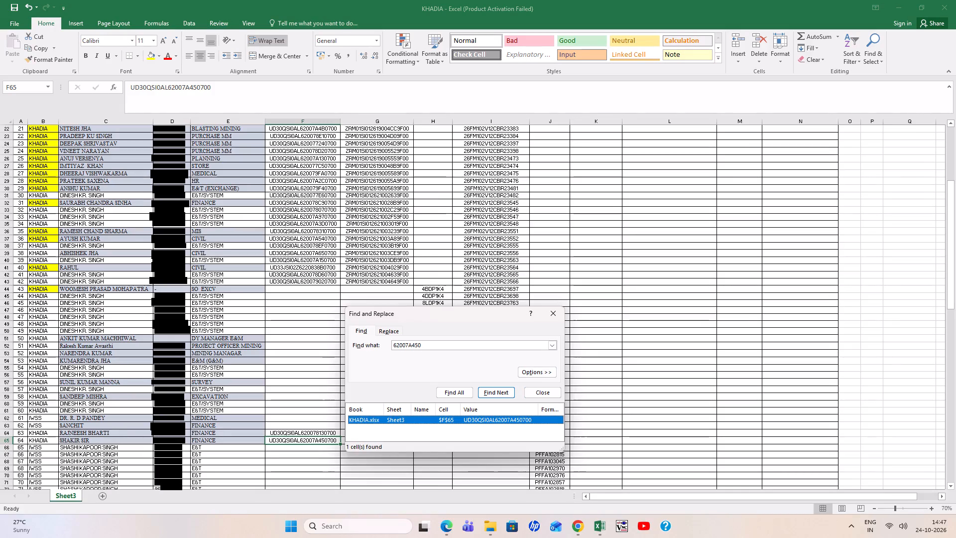
{"action": "left_click", "coordinate": [43, 442]}
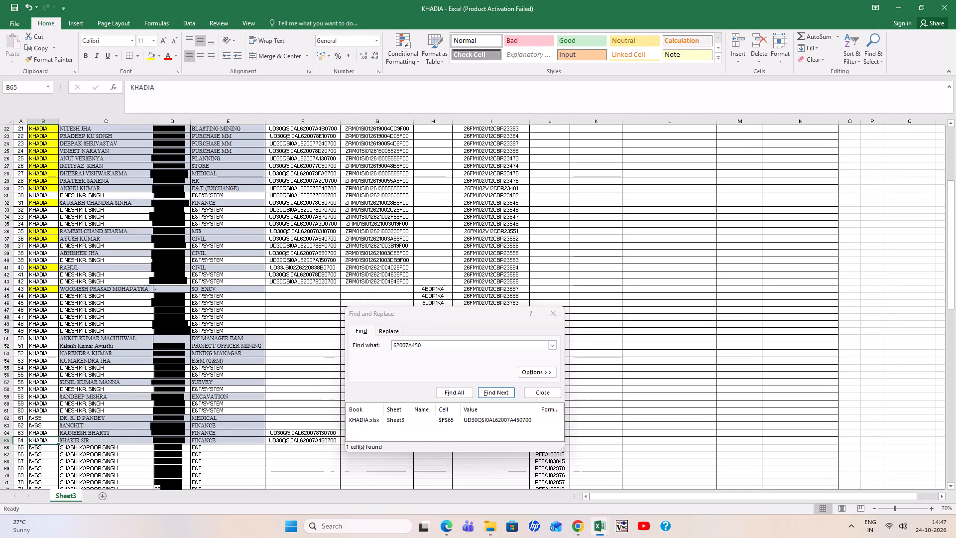
{"action": "left_click", "coordinate": [147, 55]}
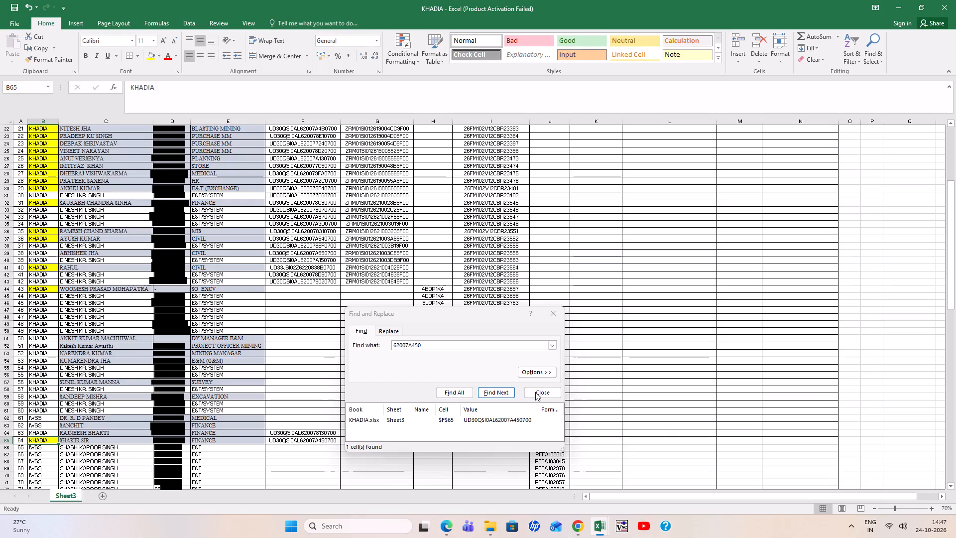
Search the sheet again with the longer serial text 62007A450700, listing all matches, and close the search.
{"action": "left_click_drag", "start_coordinate": [438, 344], "coordinate": [369, 344]}
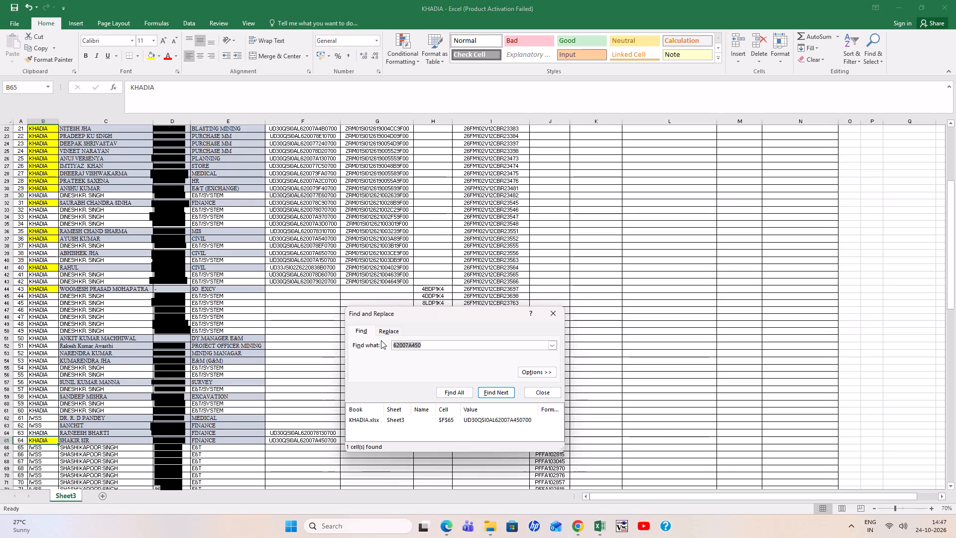
{"action": "left_click", "coordinate": [466, 346]}
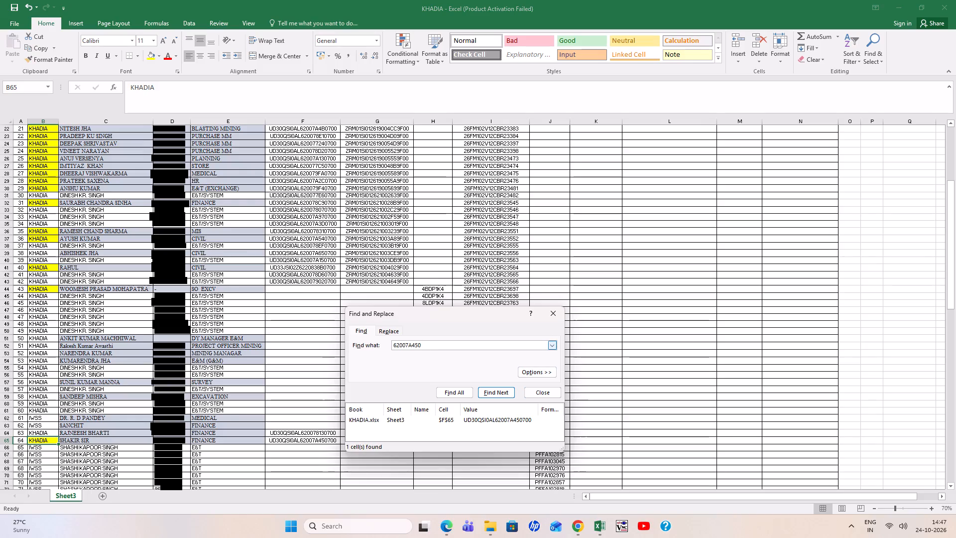
{"action": "type", "text": "700"}
{"action": "left_click", "coordinate": [455, 392]}
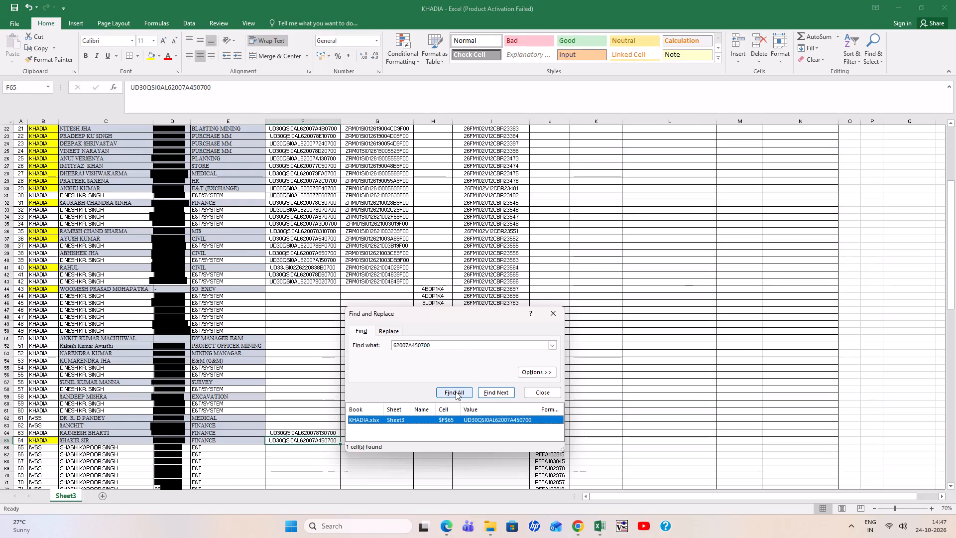
{"action": "left_click", "coordinate": [551, 394]}
{"action": "left_click", "coordinate": [377, 327]}
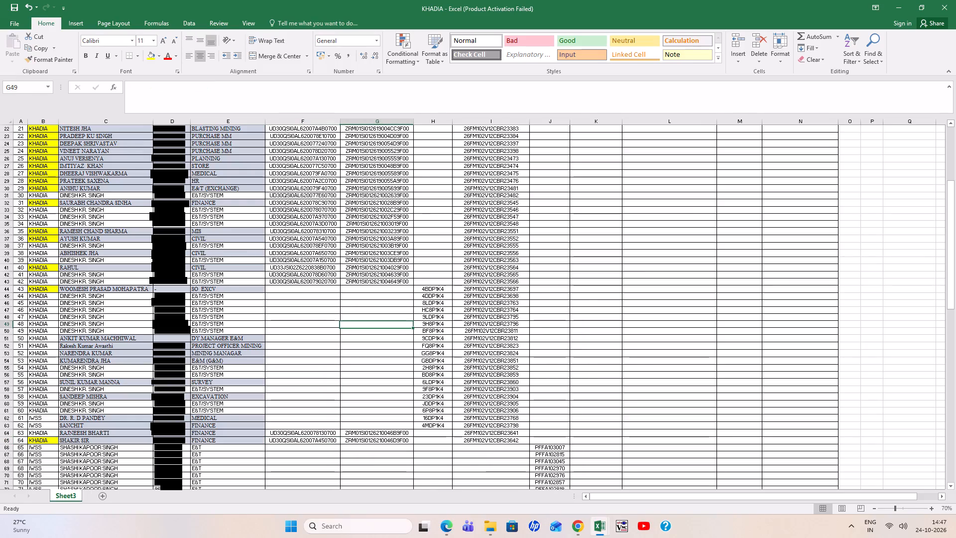
Search the CPU SERIAL NO column for the serial number containing 62007813, listing all matches.
{"action": "scroll", "coordinate": [408, 340], "scroll_direction": "up", "scroll_amount": 13}
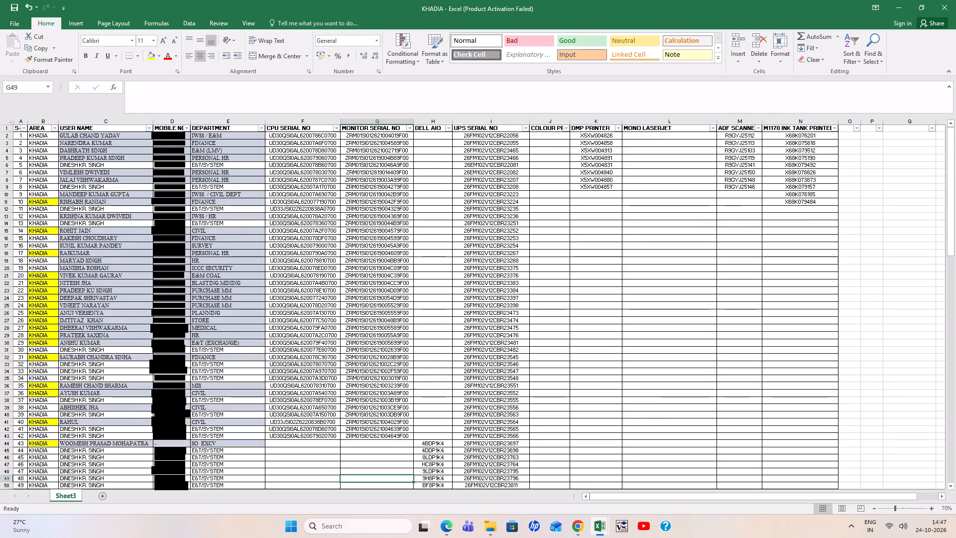
{"action": "left_click", "coordinate": [304, 121]}
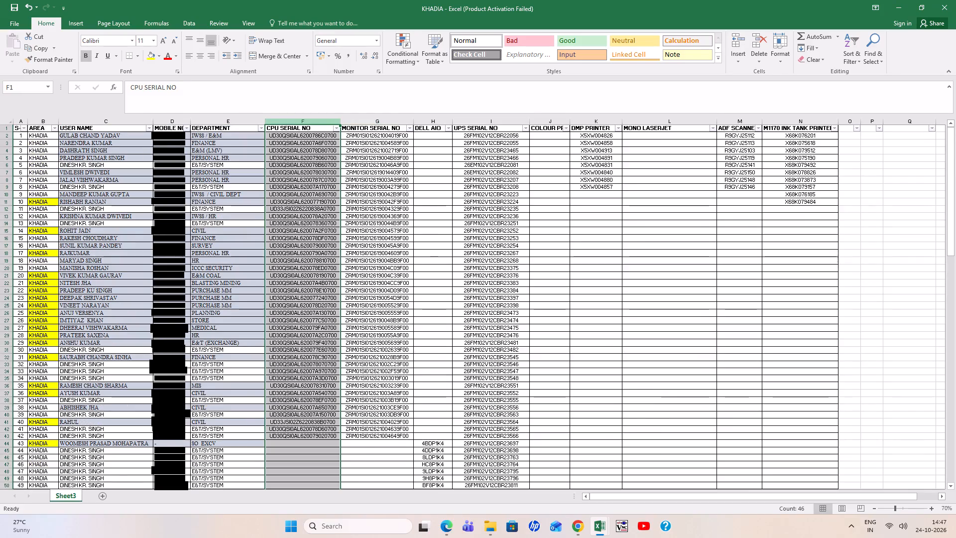
{"action": "key", "text": "ctrl+f"}
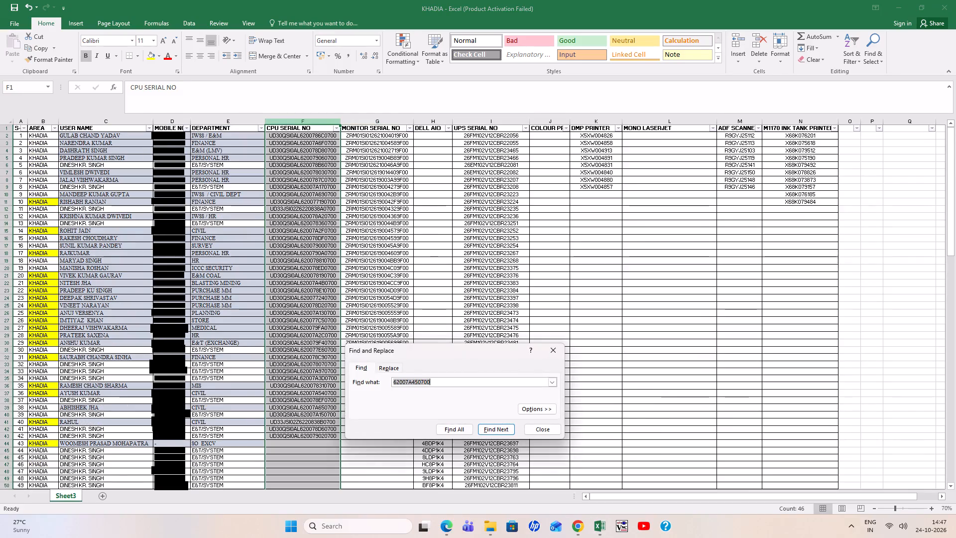
{"action": "left_click_drag", "start_coordinate": [444, 350], "coordinate": [511, 210]}
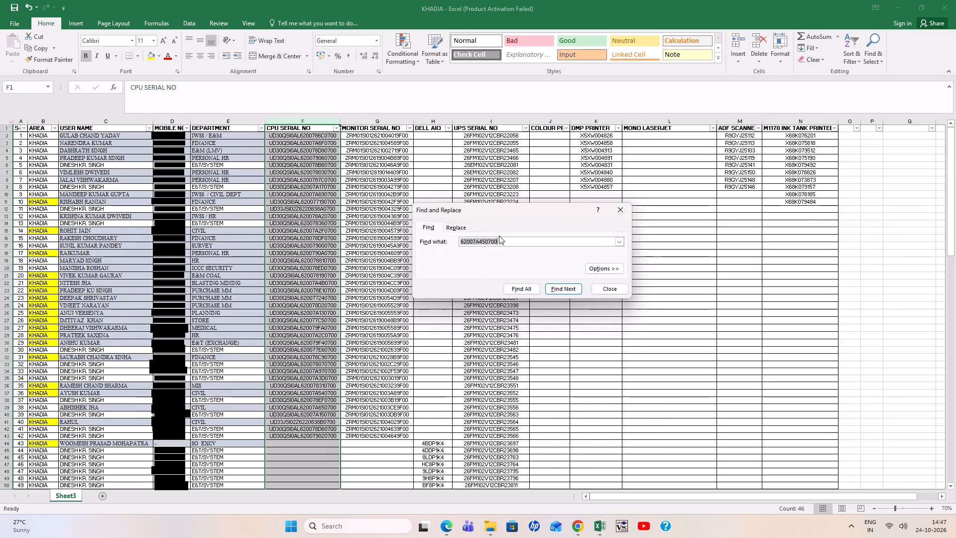
{"action": "key", "text": "BackSpace"}
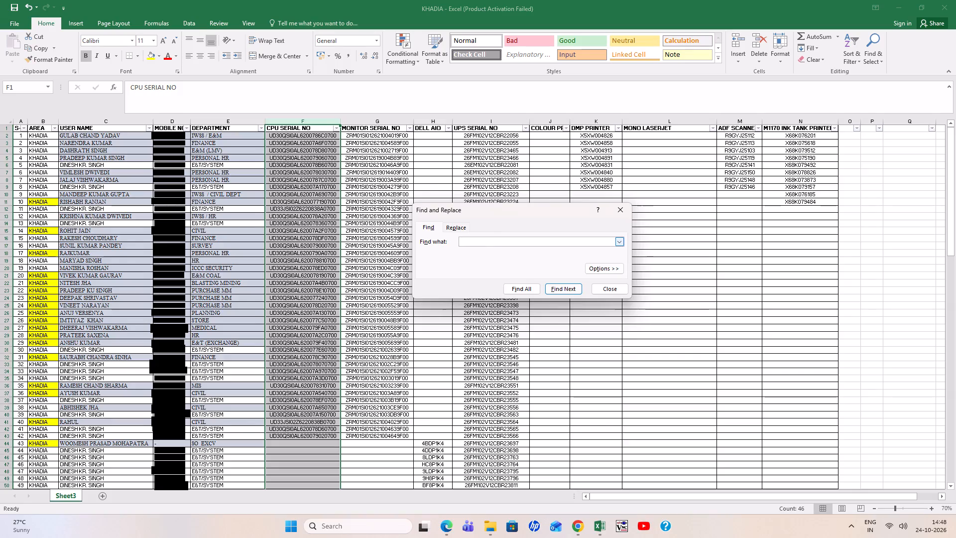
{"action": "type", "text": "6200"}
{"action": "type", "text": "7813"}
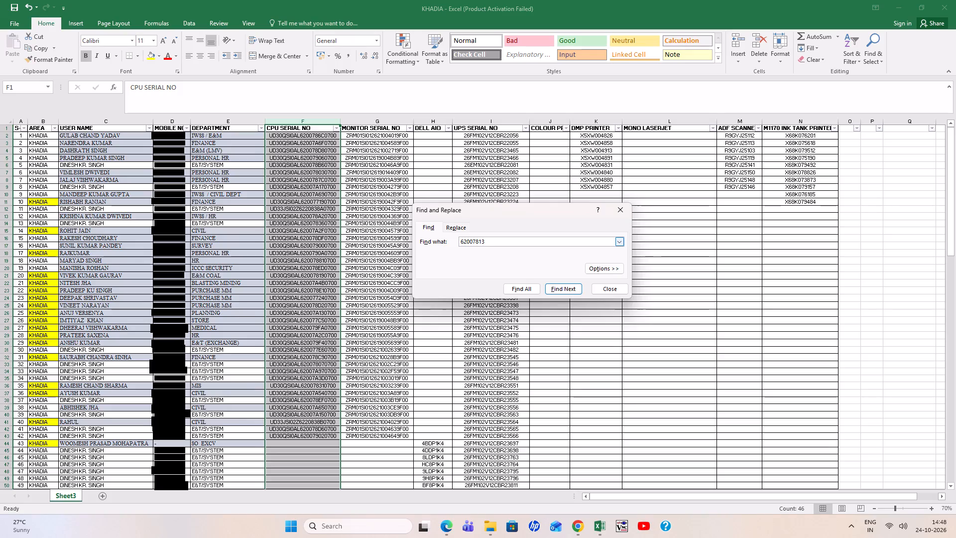
{"action": "left_click", "coordinate": [522, 286]}
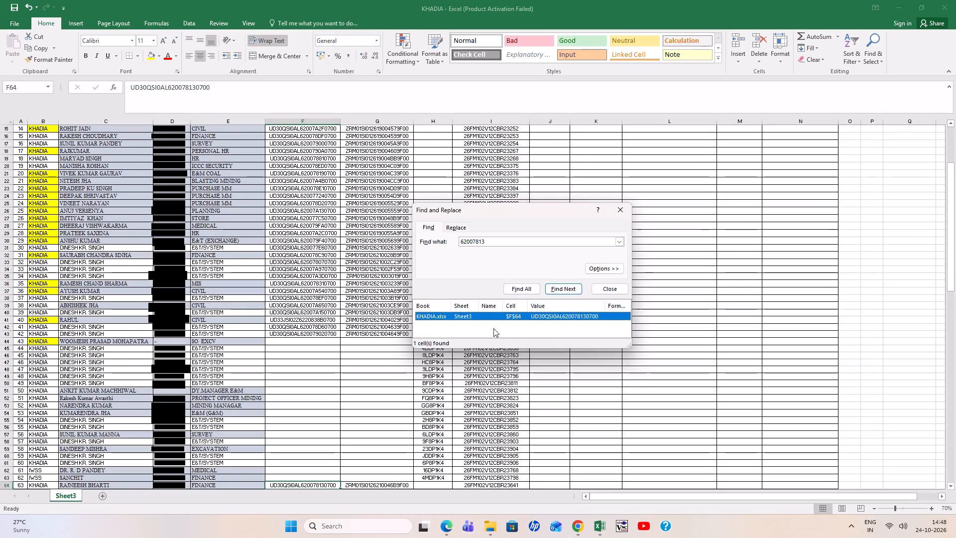
Fill the AREA cell of row 64, the FINANCE record with CPU serial containing 62007813, with yellow.
{"action": "left_click", "coordinate": [43, 485]}
{"action": "left_click", "coordinate": [145, 54]}
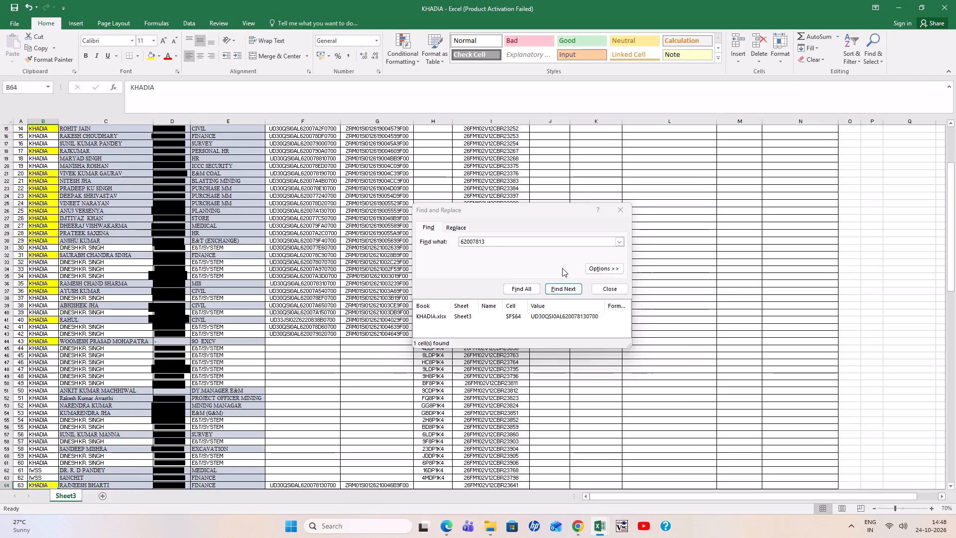
Find the CPU serial number containing 6200788 and fill the AREA cell of its HR record in row 19 with yellow.
{"action": "left_click_drag", "start_coordinate": [490, 243], "coordinate": [464, 243]}
{"action": "key", "text": "BackSpace"}
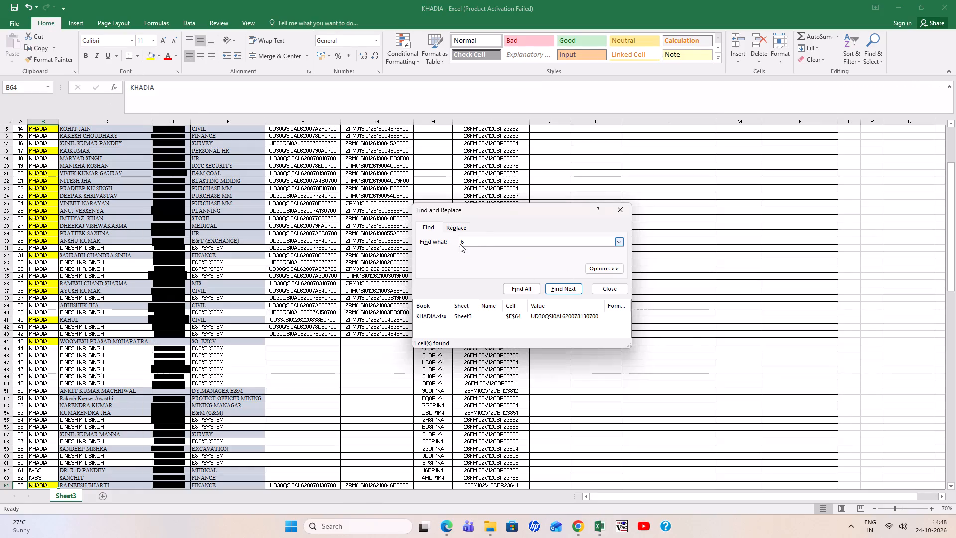
{"action": "type", "text": "00"}
{"action": "type", "text": "788"}
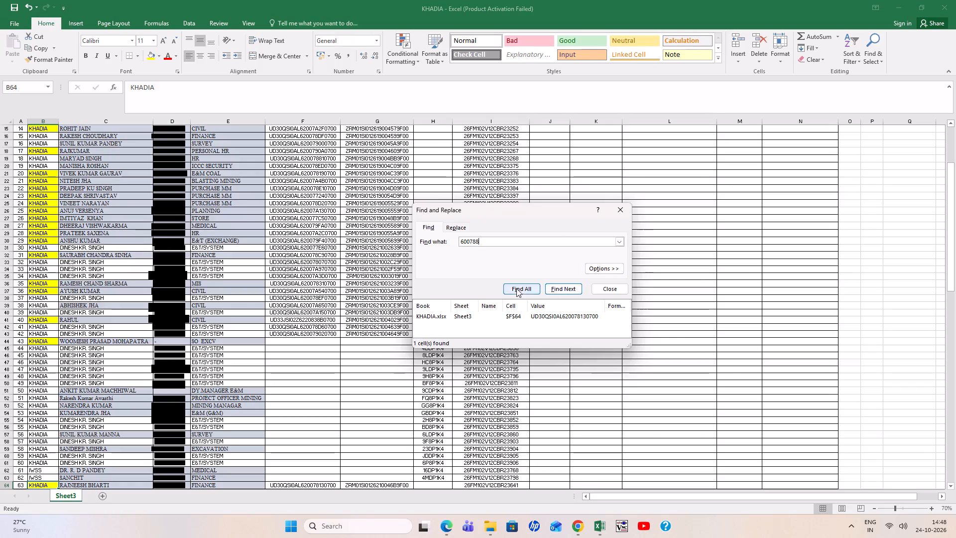
{"action": "left_click", "coordinate": [516, 288]}
{"action": "left_click", "coordinate": [491, 286]}
{"action": "left_click", "coordinate": [481, 242]}
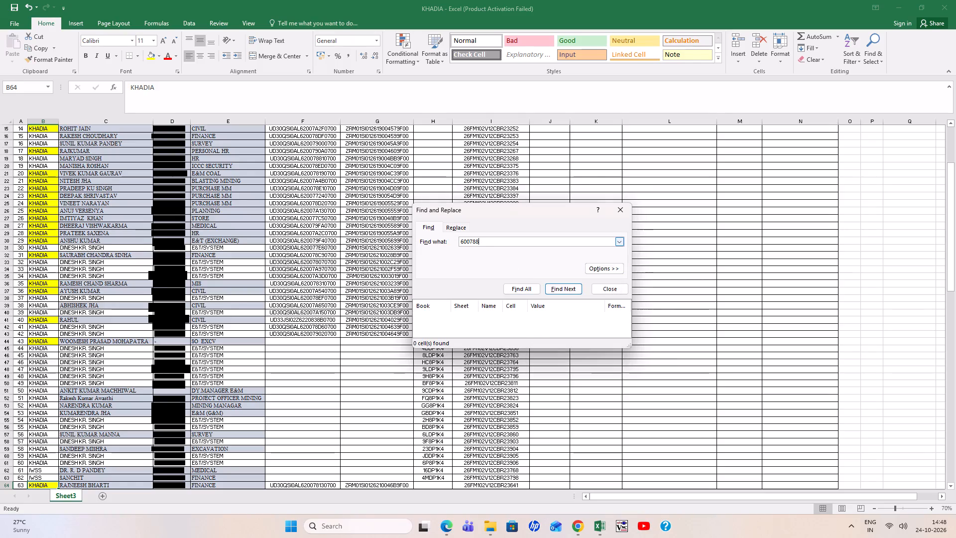
{"action": "left_click", "coordinate": [470, 243]}
{"action": "left_click", "coordinate": [463, 240]}
{"action": "key", "text": "2"}
{"action": "left_click", "coordinate": [526, 286]}
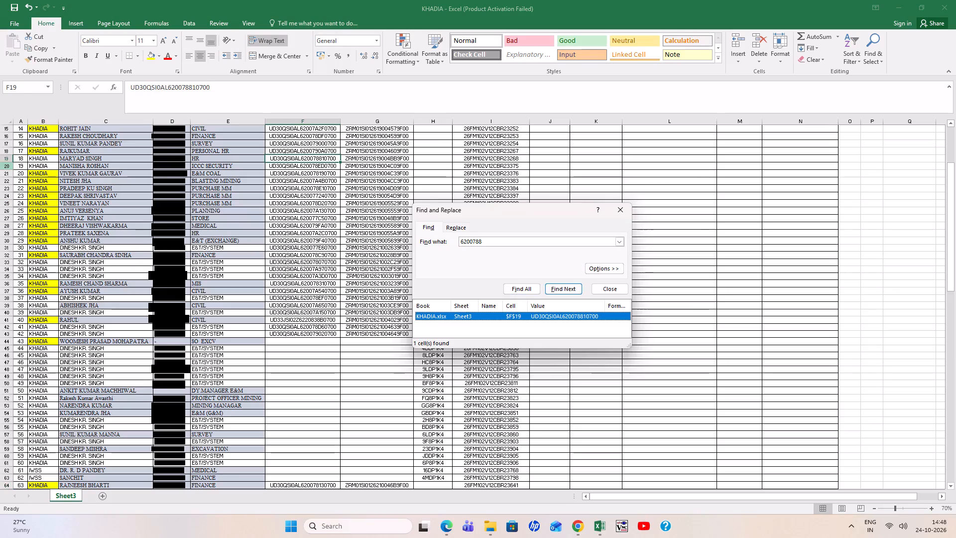
{"action": "left_click", "coordinate": [41, 159]}
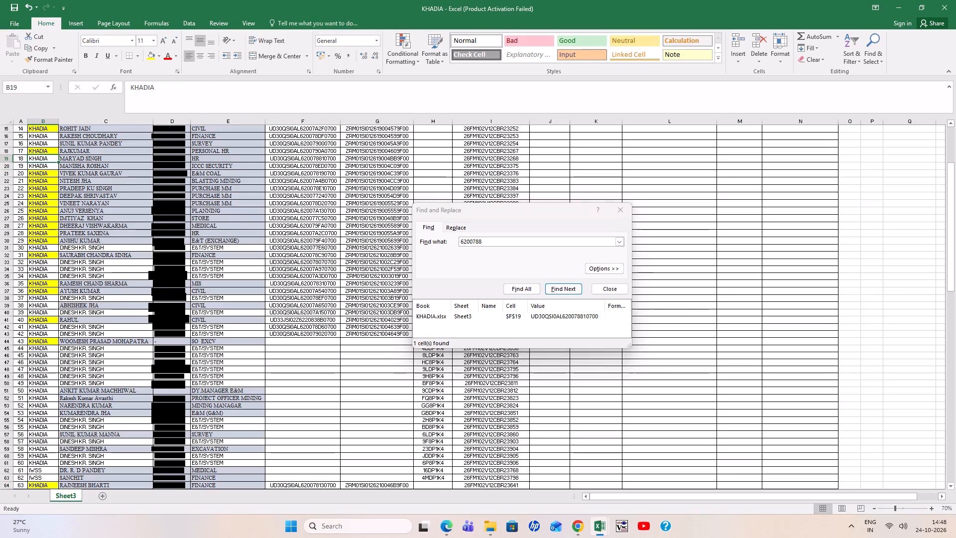
{"action": "left_click", "coordinate": [150, 55]}
{"action": "left_click_drag", "start_coordinate": [500, 244], "coordinate": [447, 244]}
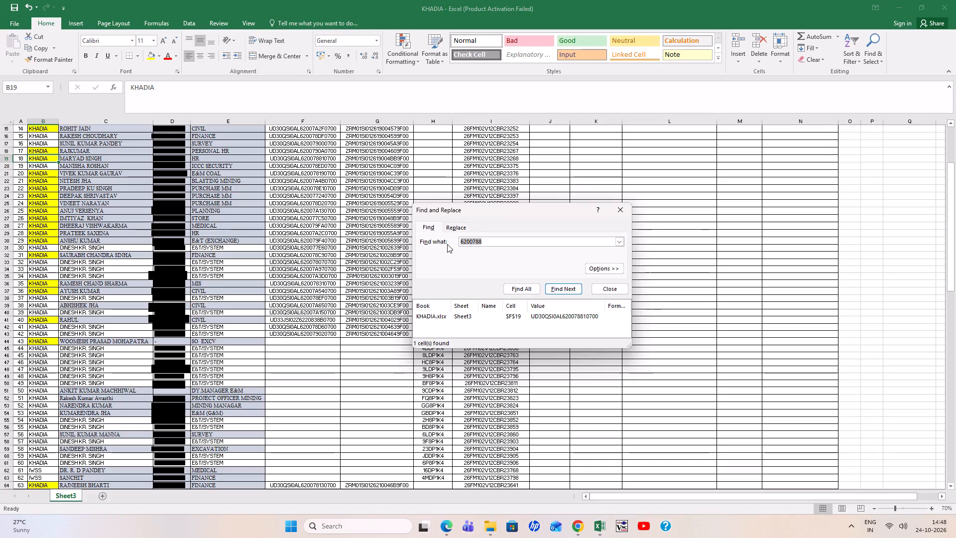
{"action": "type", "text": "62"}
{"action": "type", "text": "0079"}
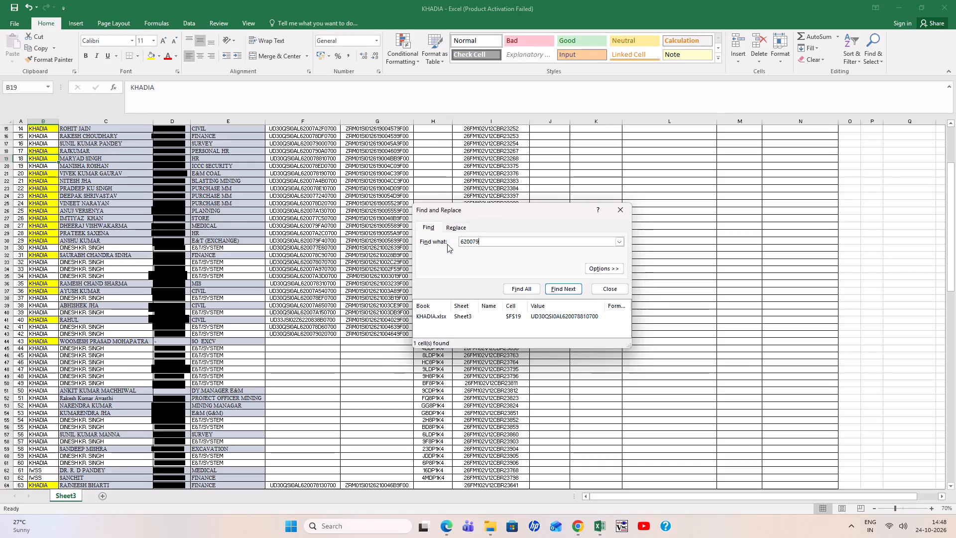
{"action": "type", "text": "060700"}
{"action": "left_click", "coordinate": [529, 282]}
{"action": "left_click", "coordinate": [529, 286]}
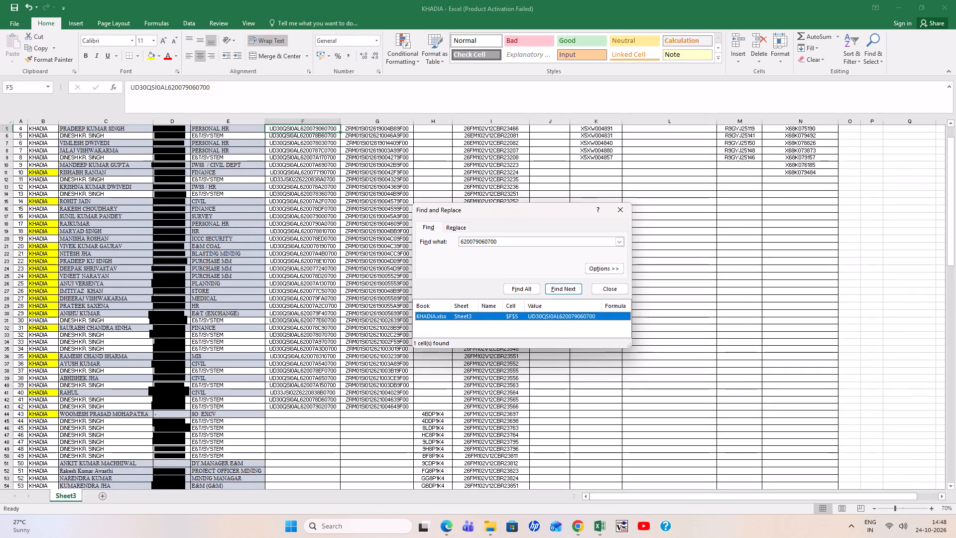
{"action": "left_click", "coordinate": [42, 128]}
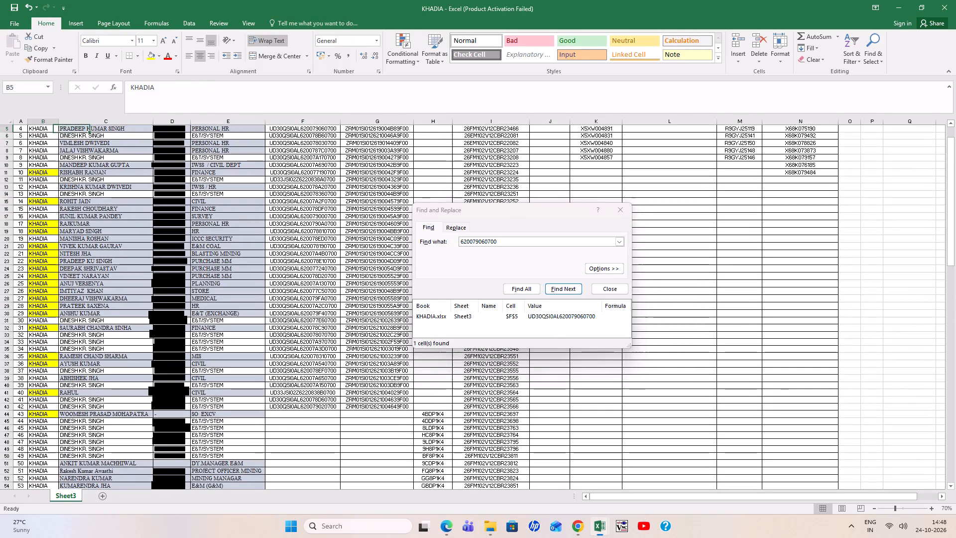
{"action": "left_click", "coordinate": [150, 55]}
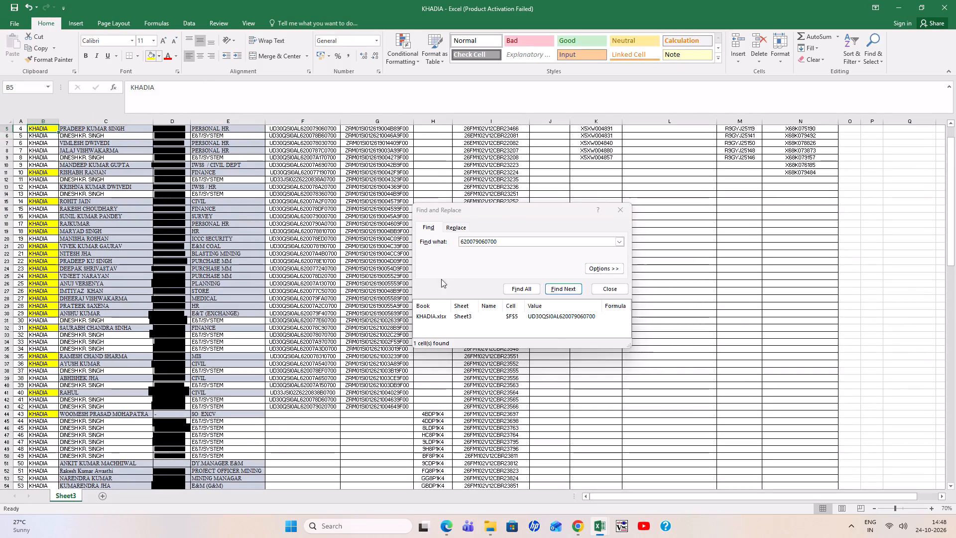
Find the CPU serial number containing 62007803 and fill the AREA cell of its PERSONAL HR record in row 7 with yellow.
{"action": "left_click_drag", "start_coordinate": [511, 240], "coordinate": [459, 243]}
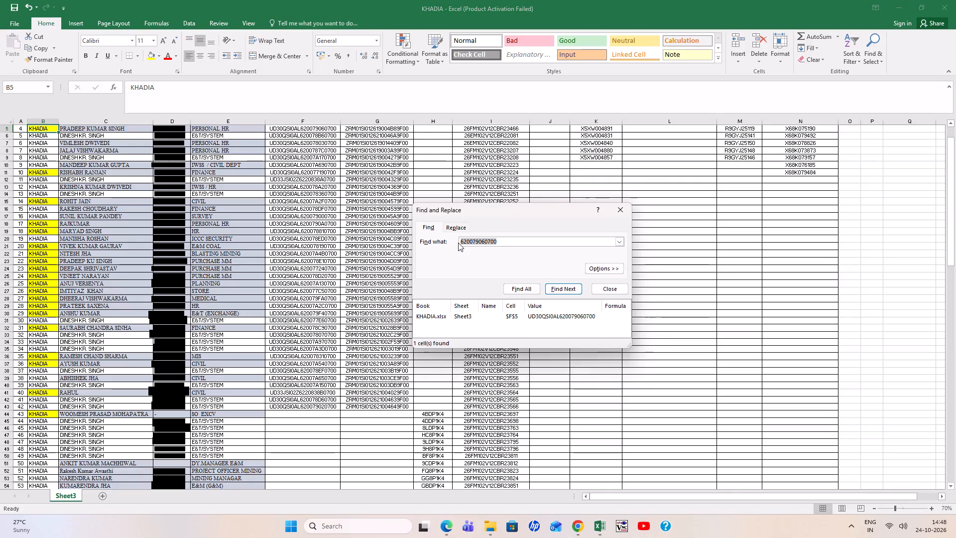
{"action": "key", "text": "BackSpace"}
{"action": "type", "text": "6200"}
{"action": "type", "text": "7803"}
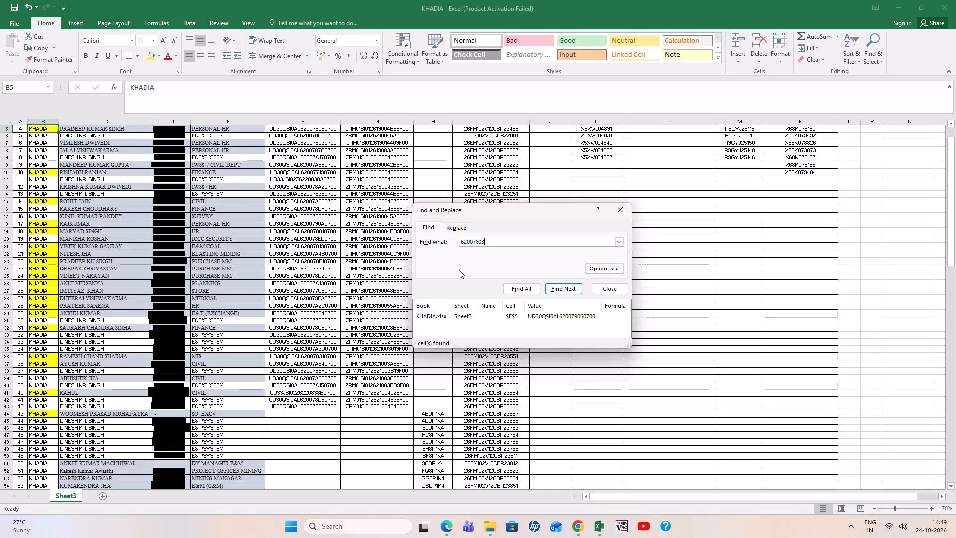
{"action": "left_click", "coordinate": [524, 291]}
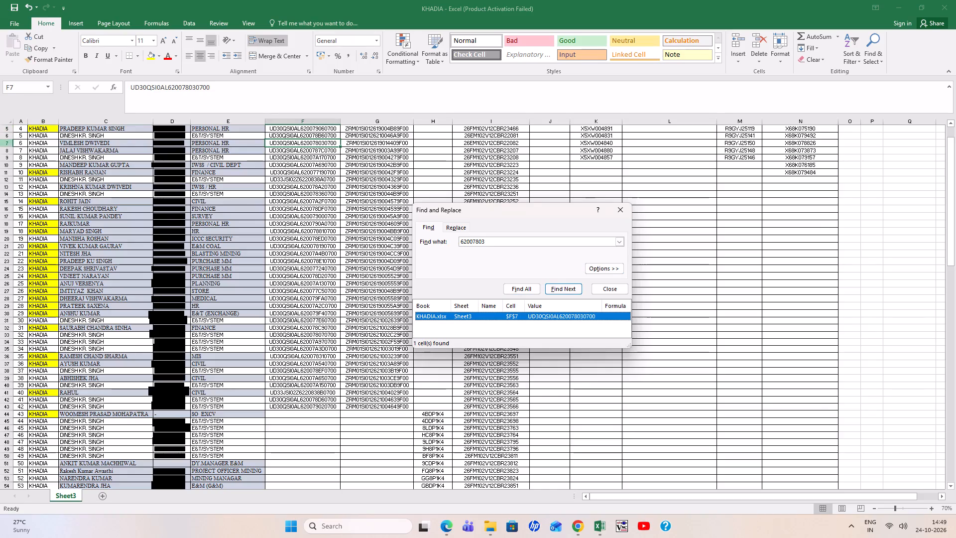
{"action": "left_click", "coordinate": [50, 144]}
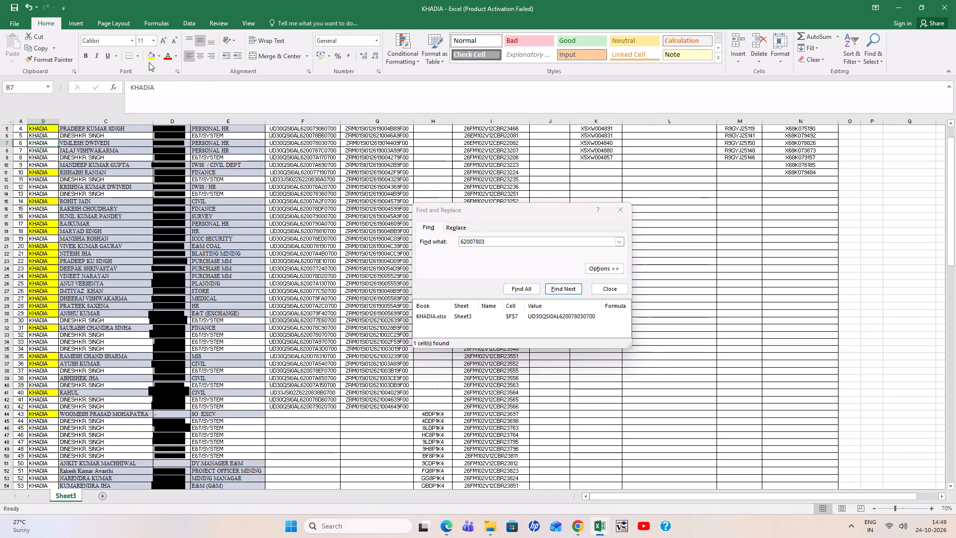
{"action": "left_click", "coordinate": [150, 57]}
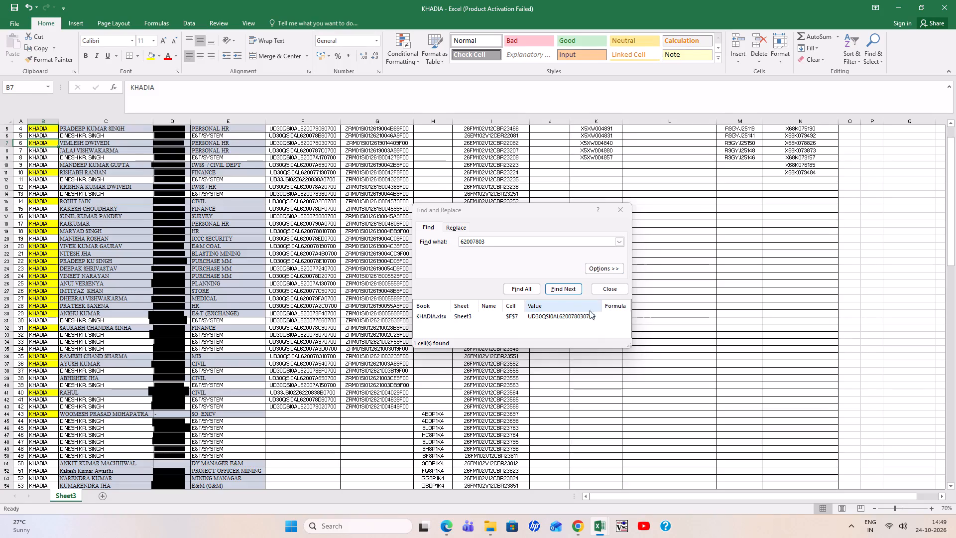
Find the CPU serial number containing 6200787 and fill the AREA cell of its PERSONAL HR record in row 8 with yellow.
{"action": "double_click", "coordinate": [501, 246]}
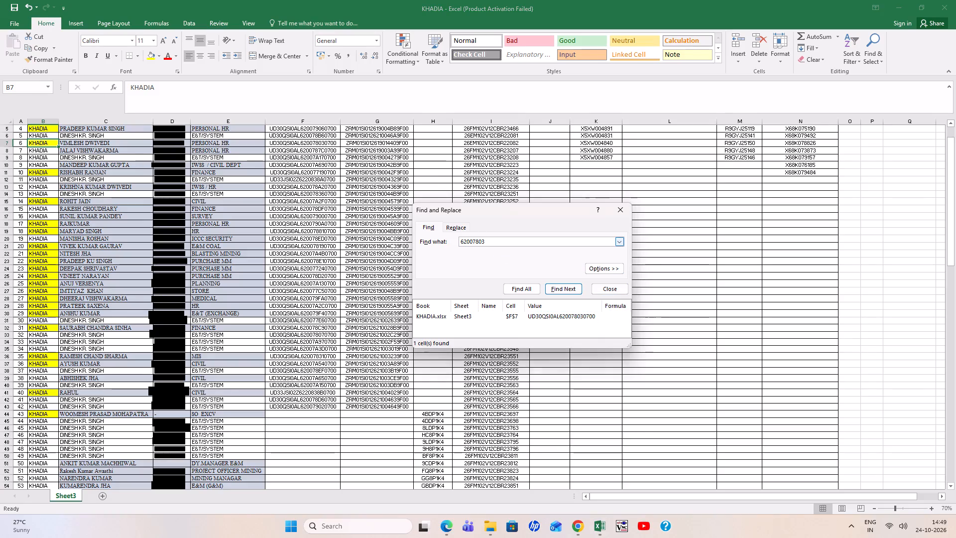
{"action": "key", "text": "BackSpace"}
{"action": "key", "text": "BackSpace"}
{"action": "key", "text": "BackSpace"}
{"action": "key", "text": "BackSpace"}
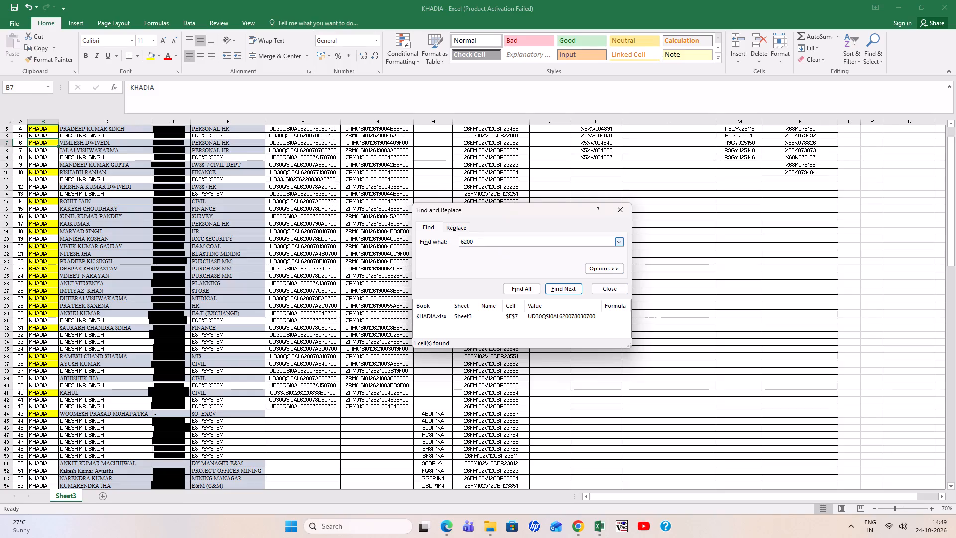
{"action": "type", "text": "787"}
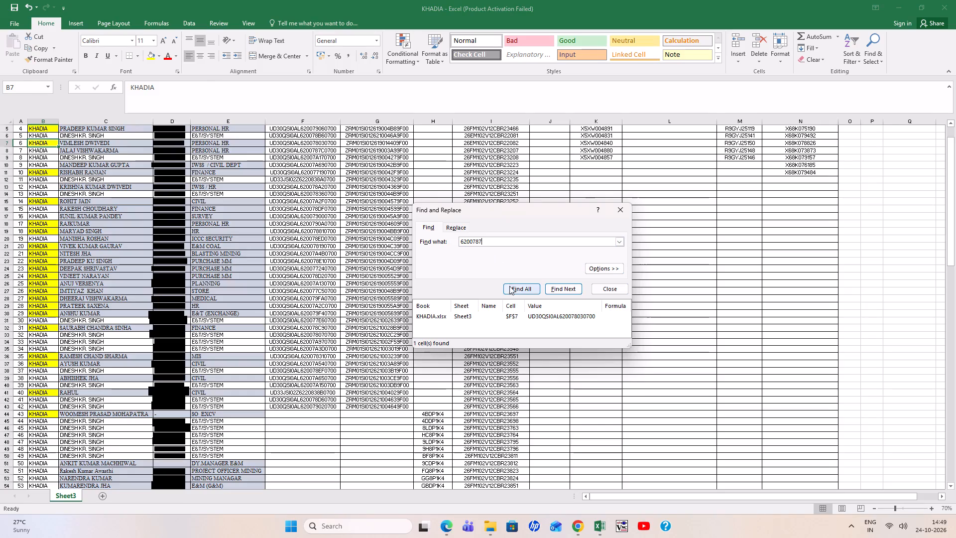
{"action": "left_click", "coordinate": [509, 286]}
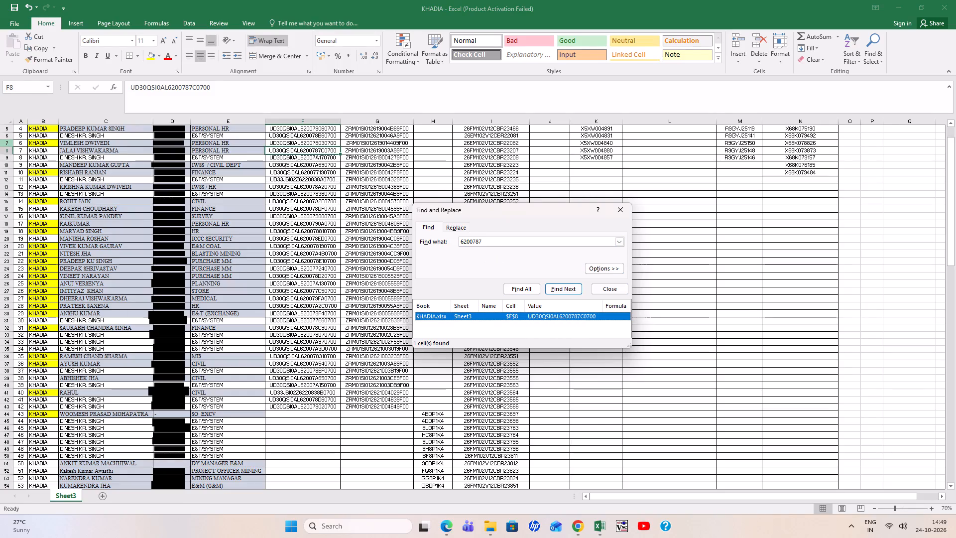
{"action": "left_click", "coordinate": [36, 149]}
{"action": "left_click", "coordinate": [147, 54]}
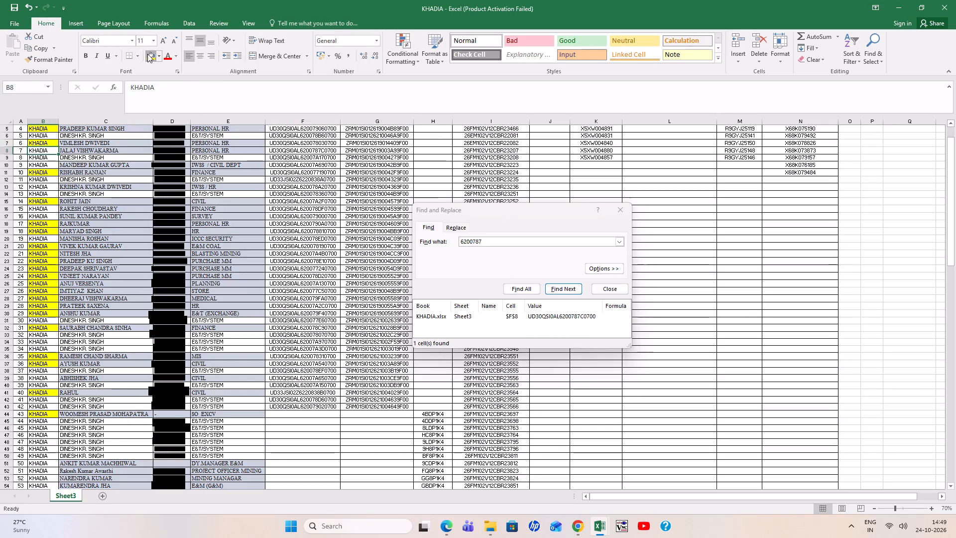
Search the sheet for CPU serial numbers containing 6200790, and narrow the search to 6200790A0700, listing all matches.
{"action": "left_click", "coordinate": [482, 240]}
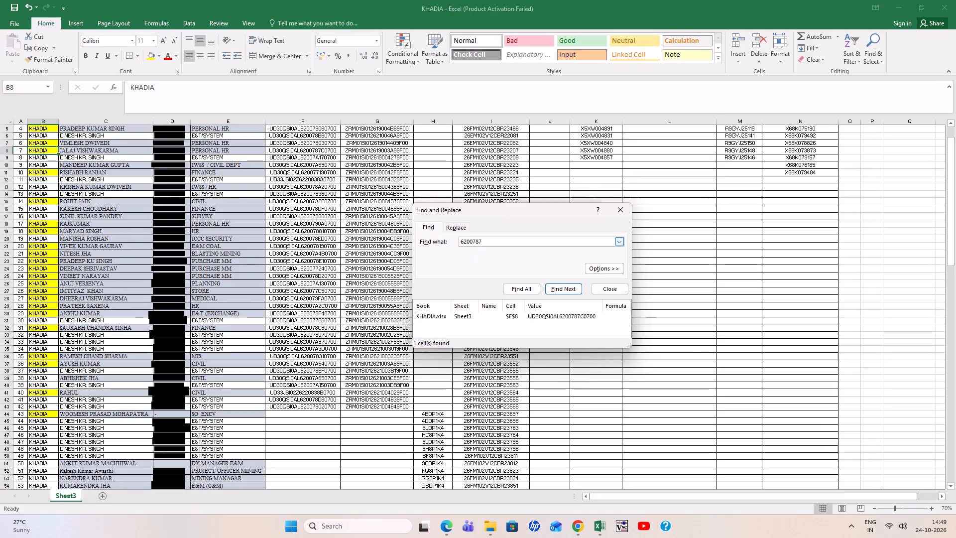
{"action": "key", "text": "BackSpace"}
{"action": "key", "text": "BackSpace"}
{"action": "key", "text": "BackSpace"}
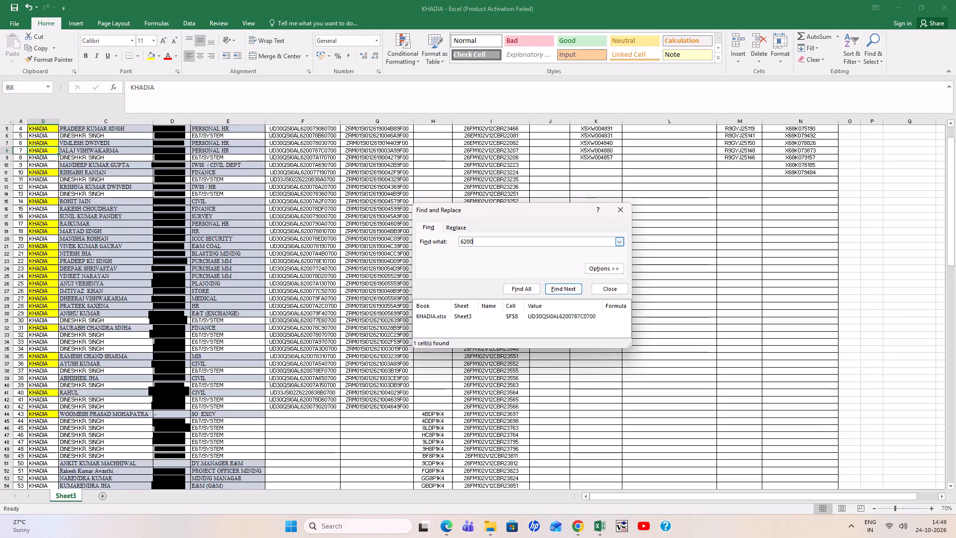
{"action": "type", "text": "790"}
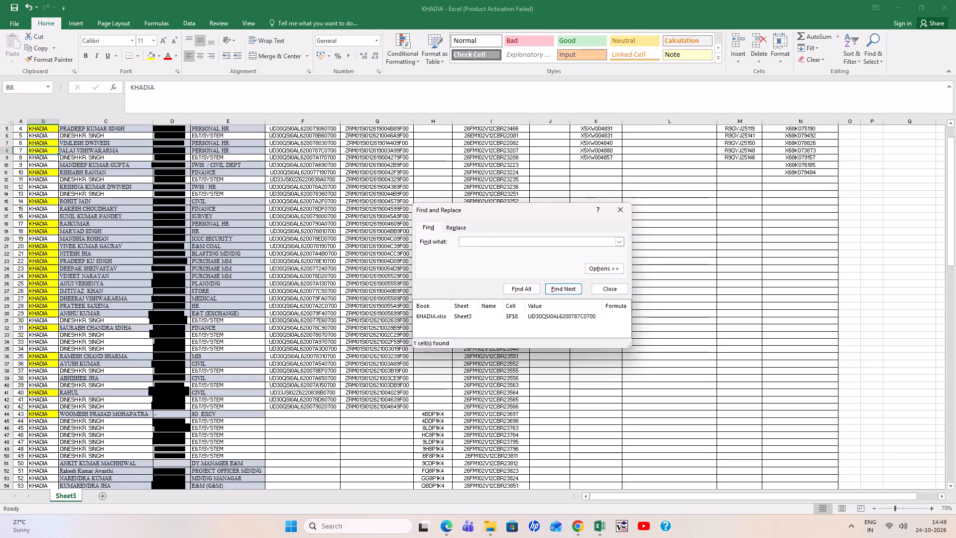
{"action": "left_click", "coordinate": [517, 289]}
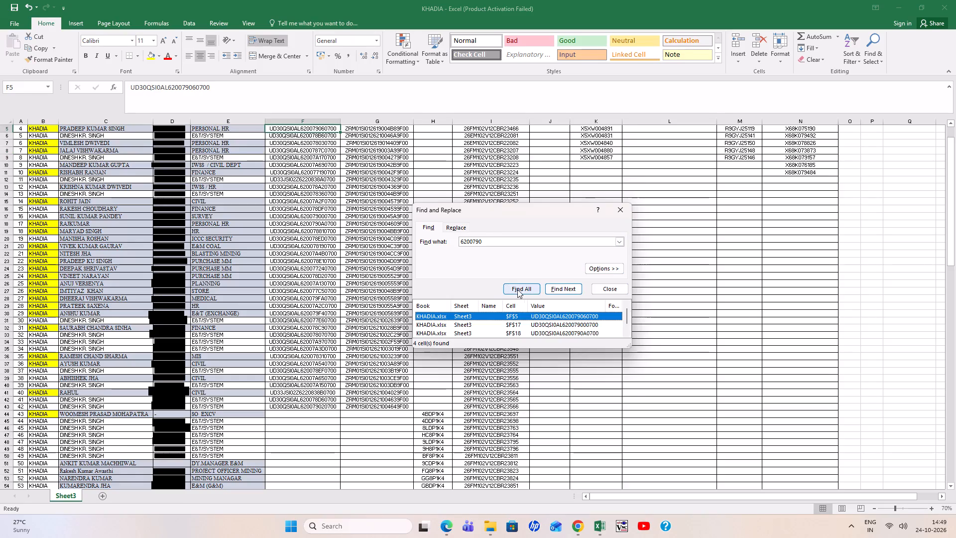
{"action": "left_click", "coordinate": [506, 246]}
{"action": "left_click", "coordinate": [502, 242]}
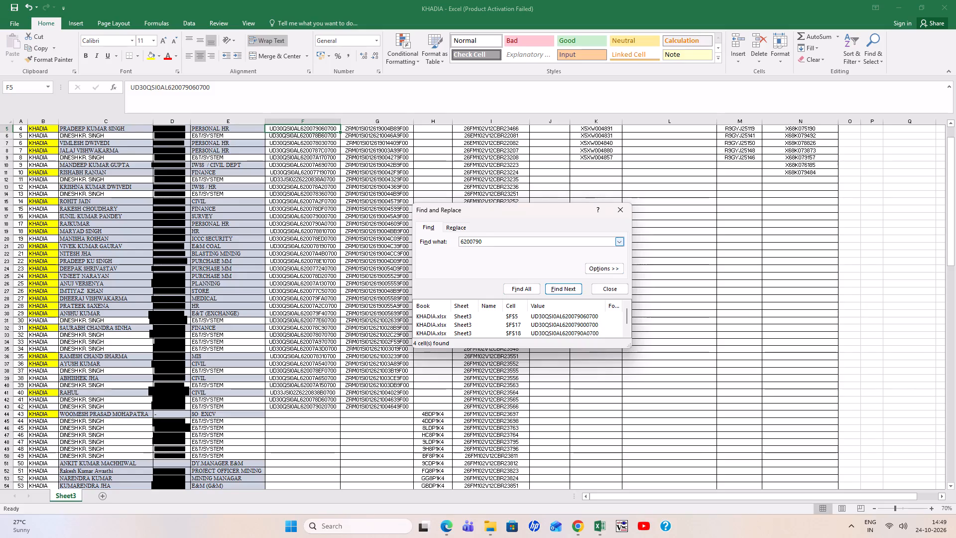
{"action": "key", "text": "a"}
{"action": "key", "text": "0"}
{"action": "type", "text": "700"}
{"action": "left_click", "coordinate": [507, 282]}
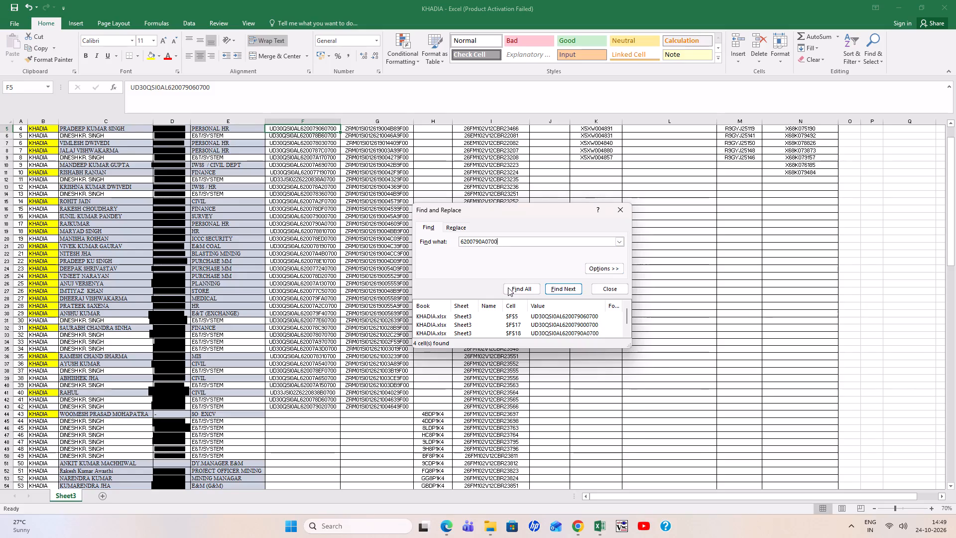
{"action": "left_click", "coordinate": [508, 288]}
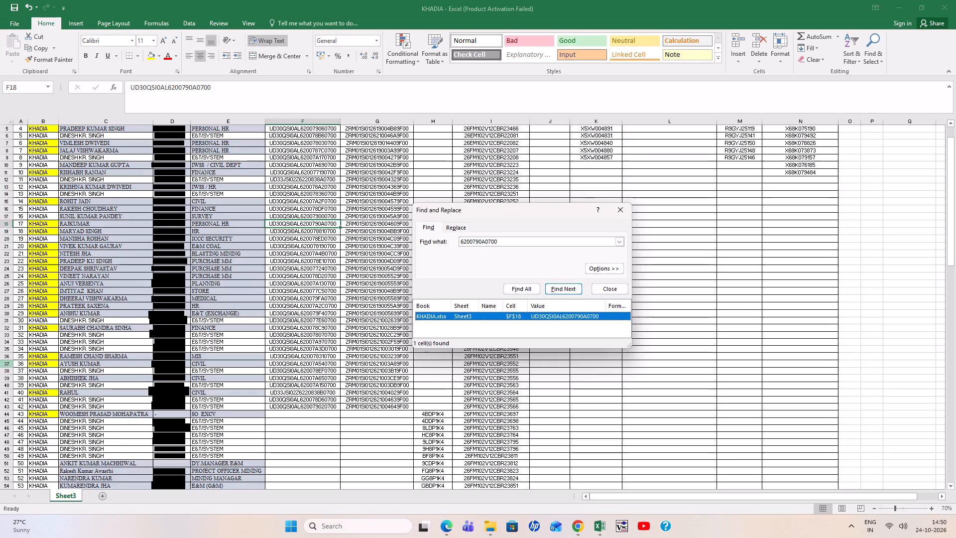
{"action": "left_click", "coordinate": [500, 240]}
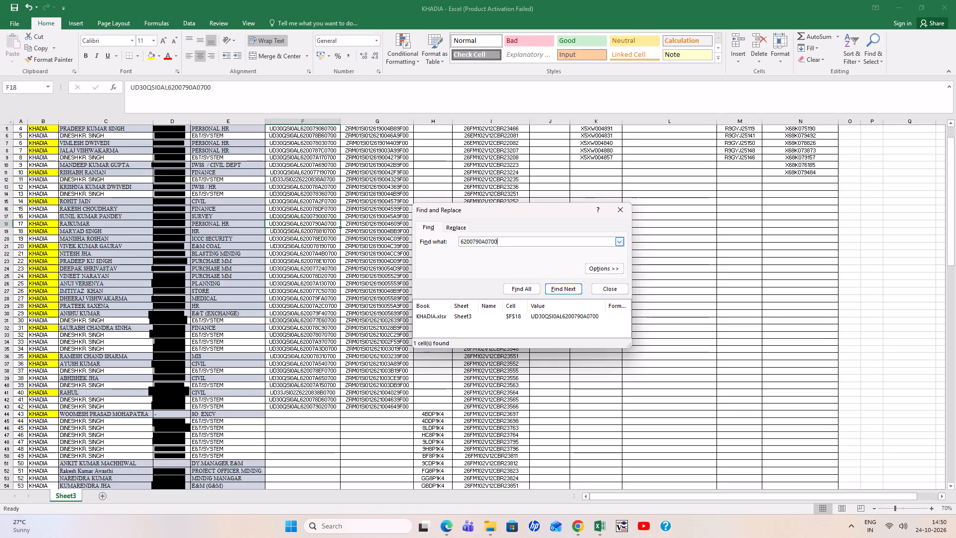
{"action": "key", "text": "BackSpace"}
{"action": "key", "text": "BackSpace"}
{"action": "key", "text": "BackSpace"}
{"action": "key", "text": "BackSpace"}
{"action": "key", "text": "BackSpace"}
{"action": "key", "text": "BackSpace"}
{"action": "key", "text": "BackSpace"}
{"action": "key", "text": "BackSpace"}
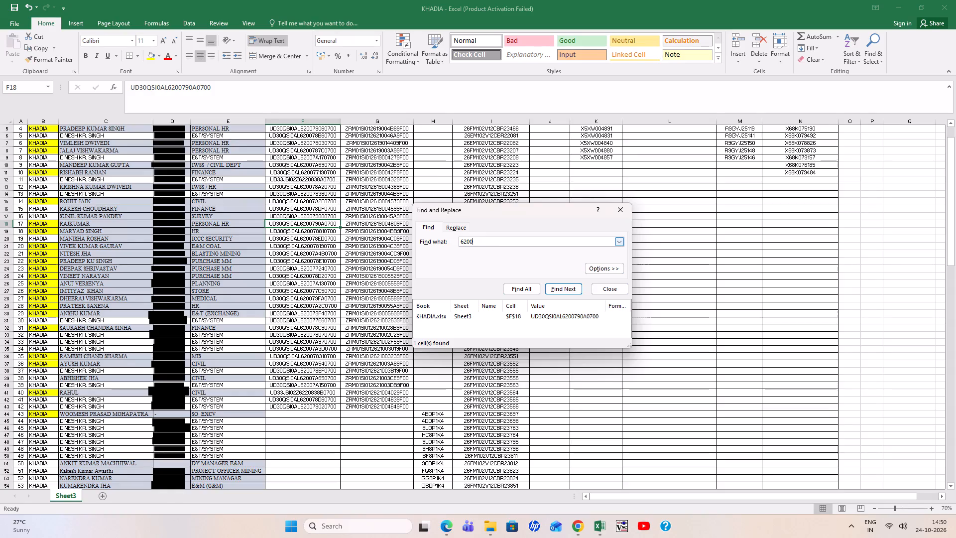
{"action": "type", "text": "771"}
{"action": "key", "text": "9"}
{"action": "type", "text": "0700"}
{"action": "left_click", "coordinate": [533, 291]}
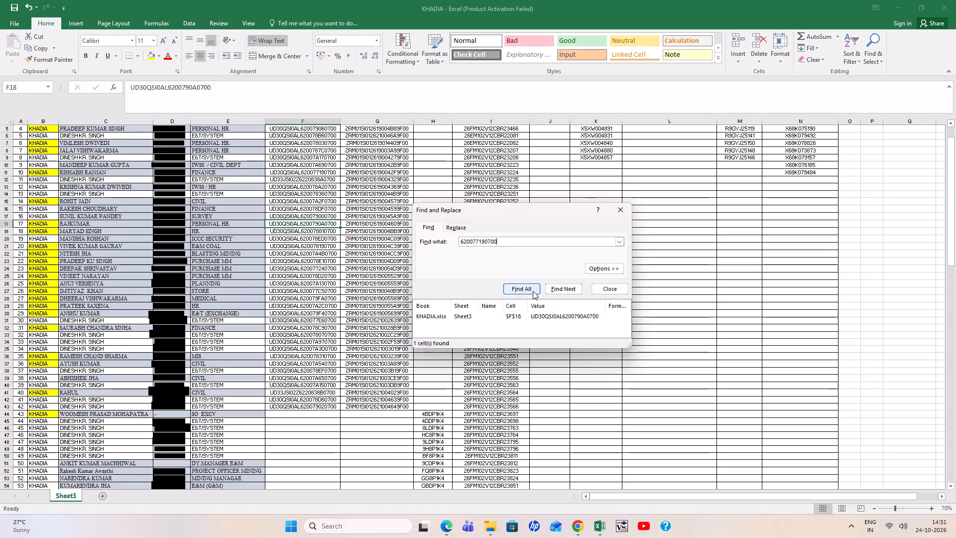
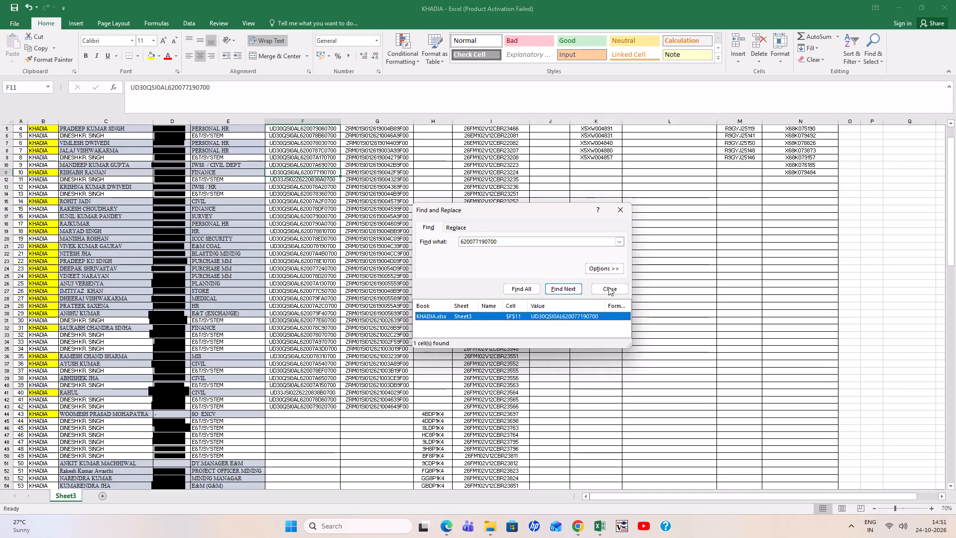
Find the CPU serial number containing 6200783C0700 and fill the AREA cell of its CASH / FINANCE record in row 93 with yellow.
{"action": "left_click", "coordinate": [505, 244]}
{"action": "key", "text": "BackSpace"}
{"action": "key", "text": "BackSpace"}
{"action": "key", "text": "BackSpace"}
{"action": "key", "text": "BackSpace"}
{"action": "key", "text": "BackSpace"}
{"action": "key", "text": "BackSpace"}
{"action": "key", "text": "BackSpace"}
{"action": "key", "text": "BackSpace"}
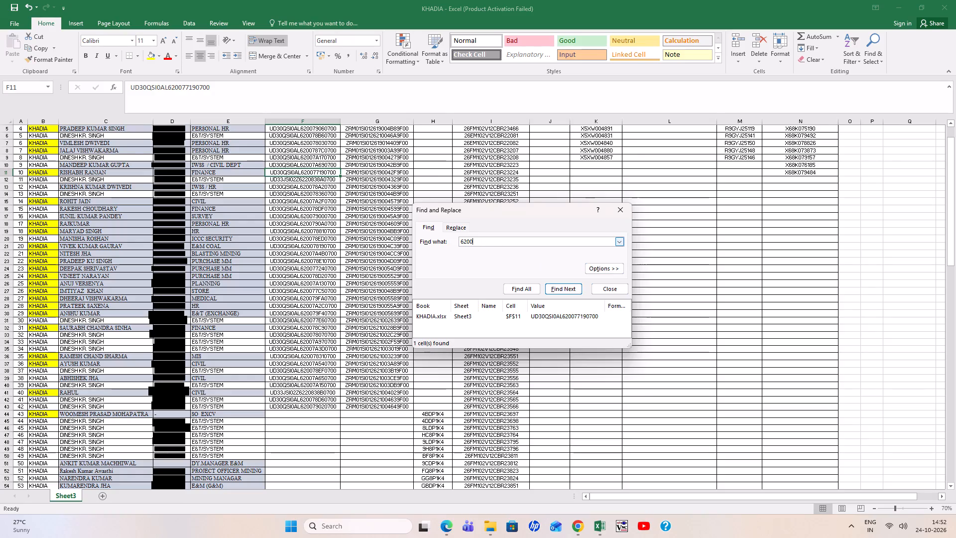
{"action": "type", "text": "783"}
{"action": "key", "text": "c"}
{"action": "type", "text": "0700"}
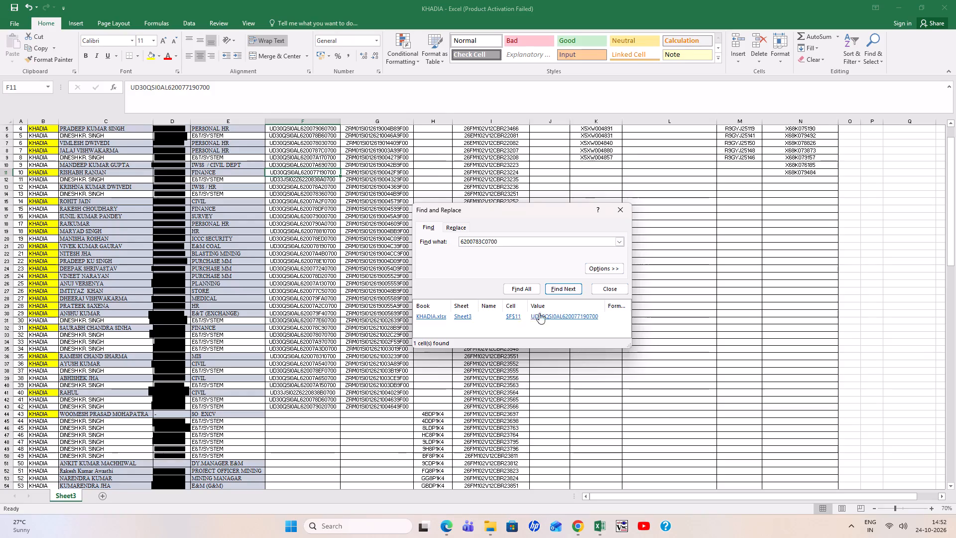
{"action": "left_click", "coordinate": [532, 287]}
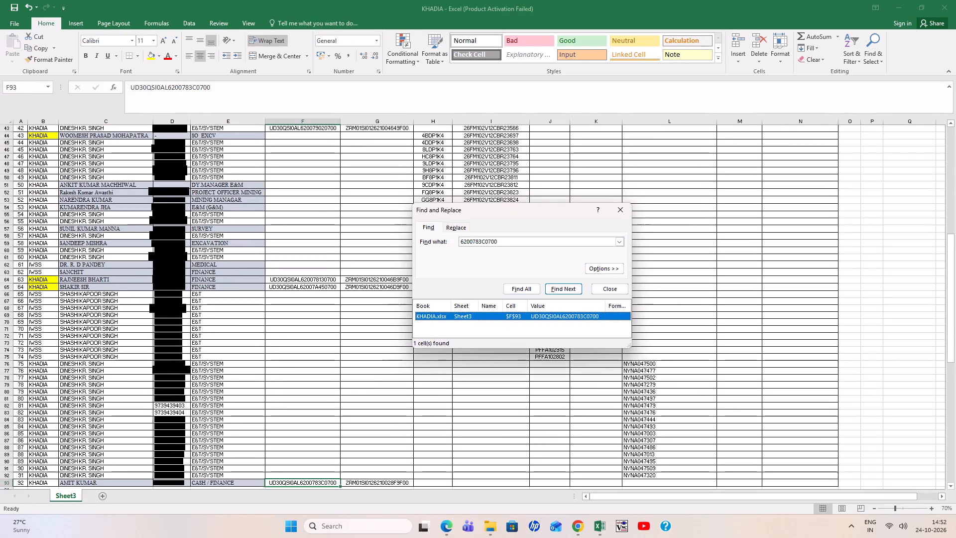
{"action": "left_click", "coordinate": [36, 484]}
{"action": "scroll", "coordinate": [152, 210], "scroll_direction": "down", "scroll_amount": 1}
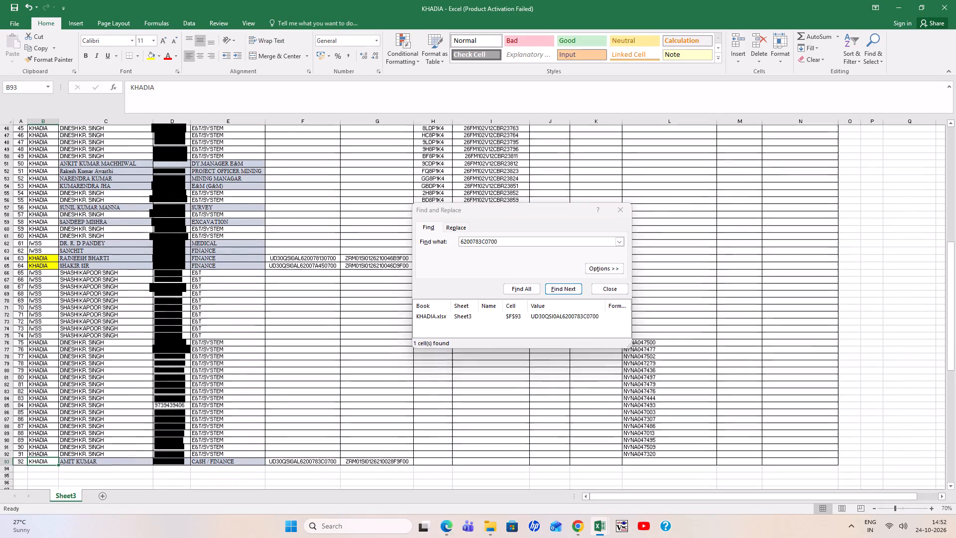
{"action": "left_click", "coordinate": [154, 56]}
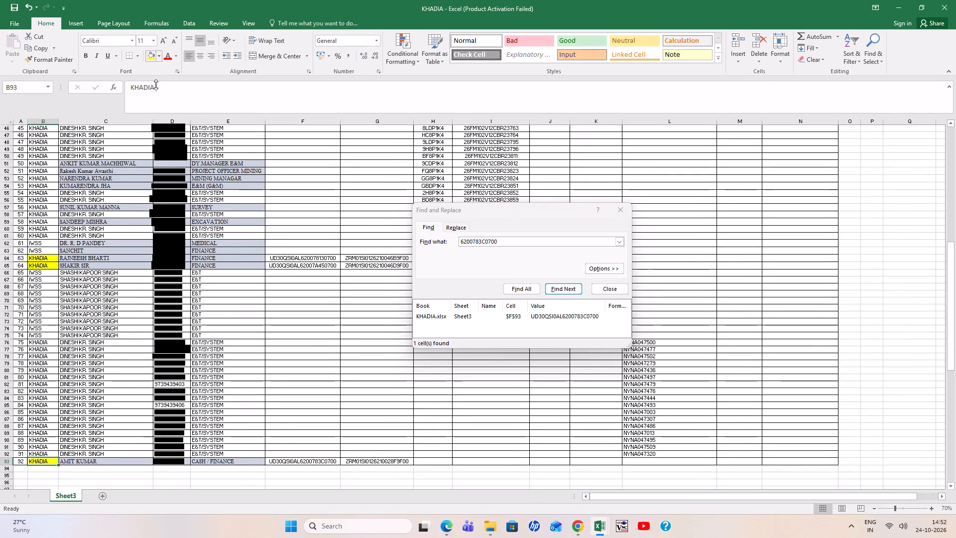
Find the CPU serial number containing 62007A6F0700 and fill the AREA cell of its FINANCE record in row 3 with yellow.
{"action": "left_click", "coordinate": [506, 242]}
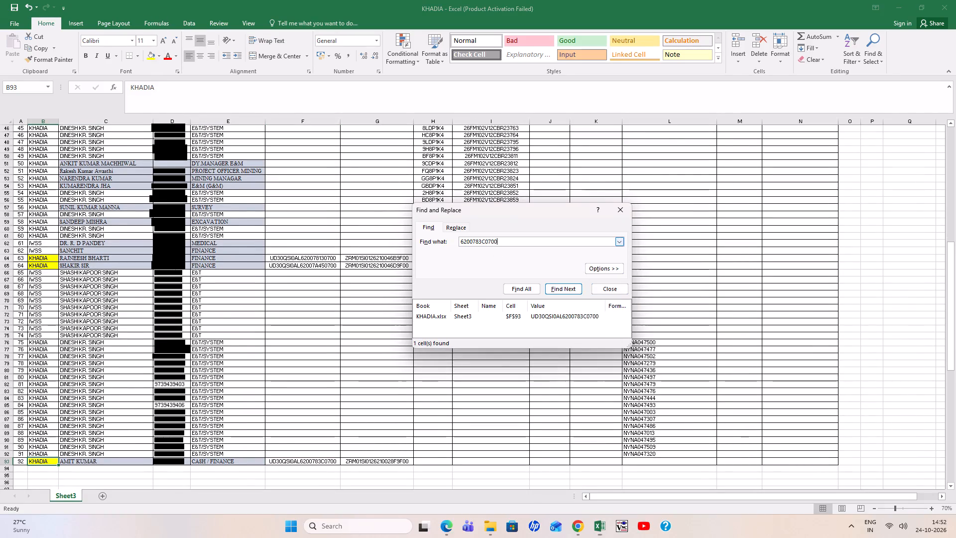
{"action": "key", "text": "BackSpace"}
{"action": "key", "text": "BackSpace"}
{"action": "key", "text": "BackSpace"}
{"action": "key", "text": "BackSpace"}
{"action": "key", "text": "BackSpace"}
{"action": "key", "text": "BackSpace"}
{"action": "key", "text": "BackSpace"}
{"action": "key", "text": "BackSpace"}
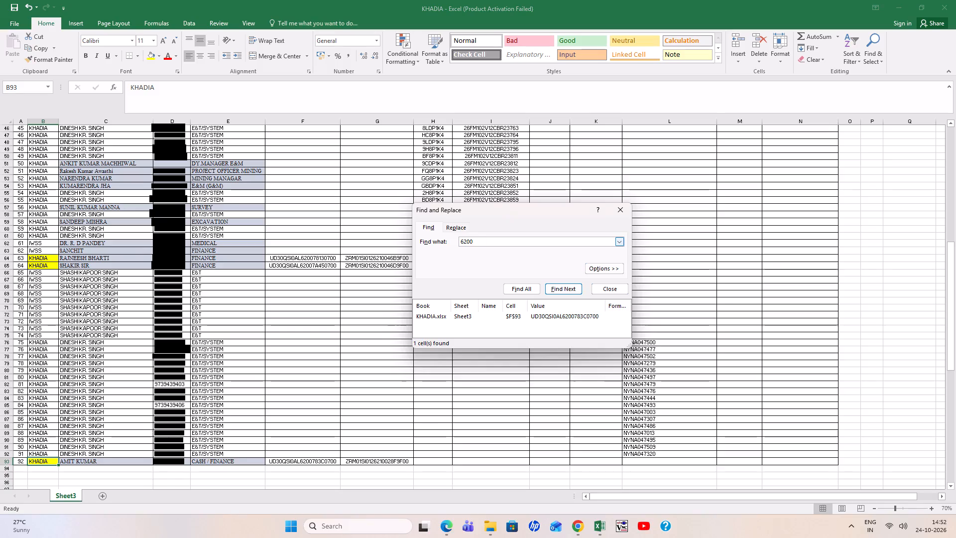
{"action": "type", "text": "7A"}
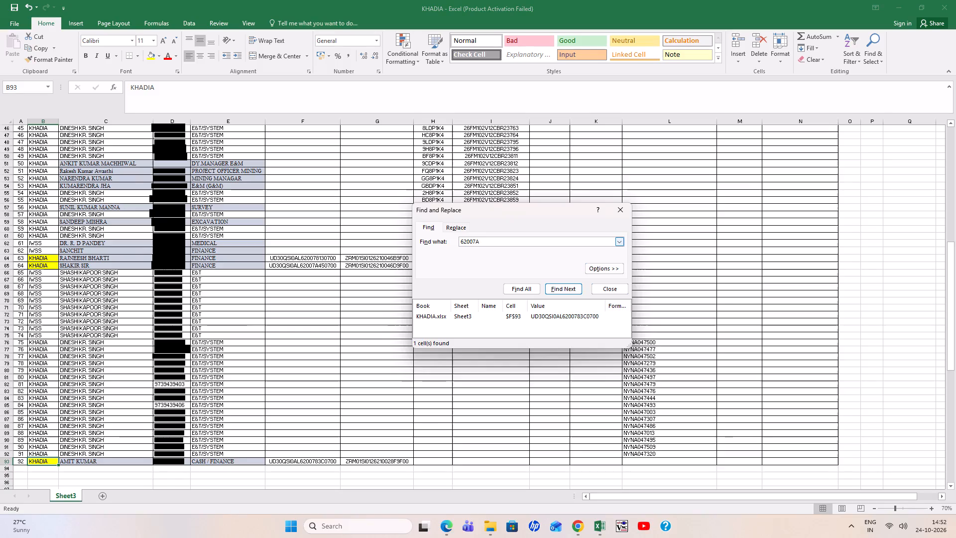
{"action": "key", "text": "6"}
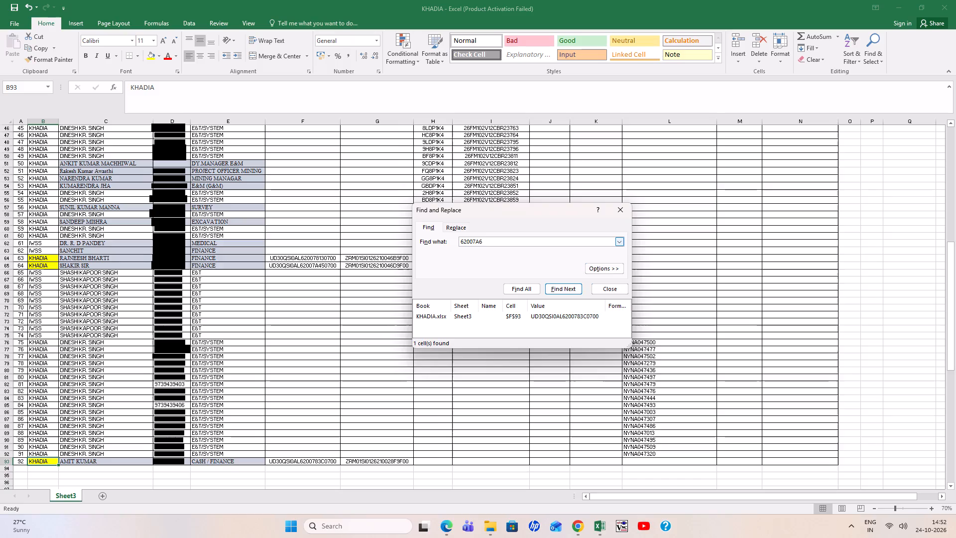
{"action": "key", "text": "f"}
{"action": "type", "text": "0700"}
{"action": "left_click", "coordinate": [511, 292]}
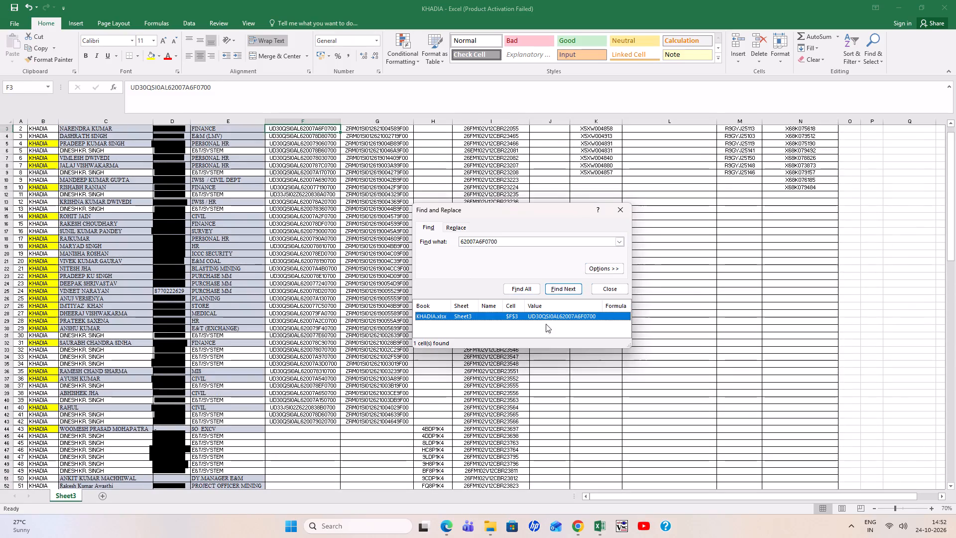
{"action": "left_click", "coordinate": [39, 129]}
{"action": "left_click", "coordinate": [148, 53]}
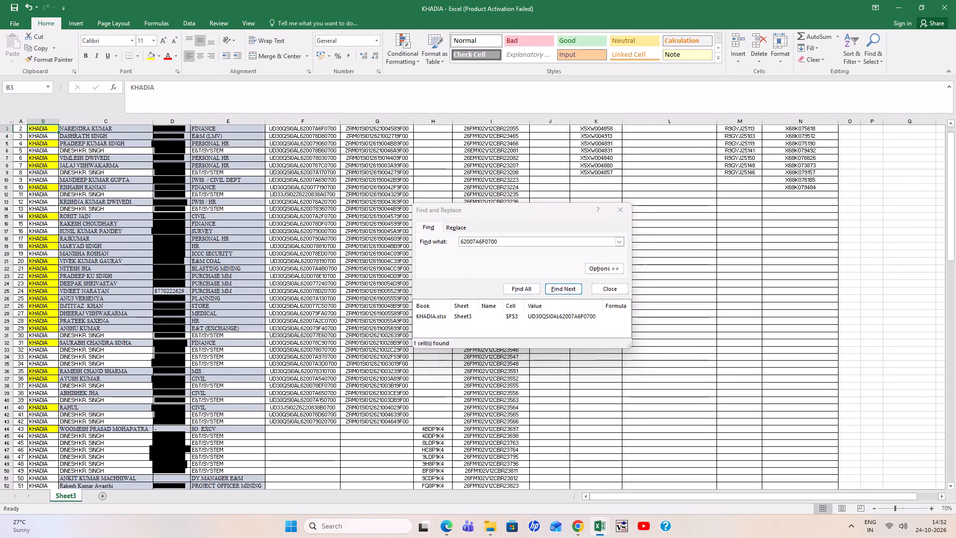
Find the CPU serial number containing 620078DF0700 and fill the AREA cell of its FINANCE record in row 16 with yellow.
{"action": "left_click", "coordinate": [511, 240]}
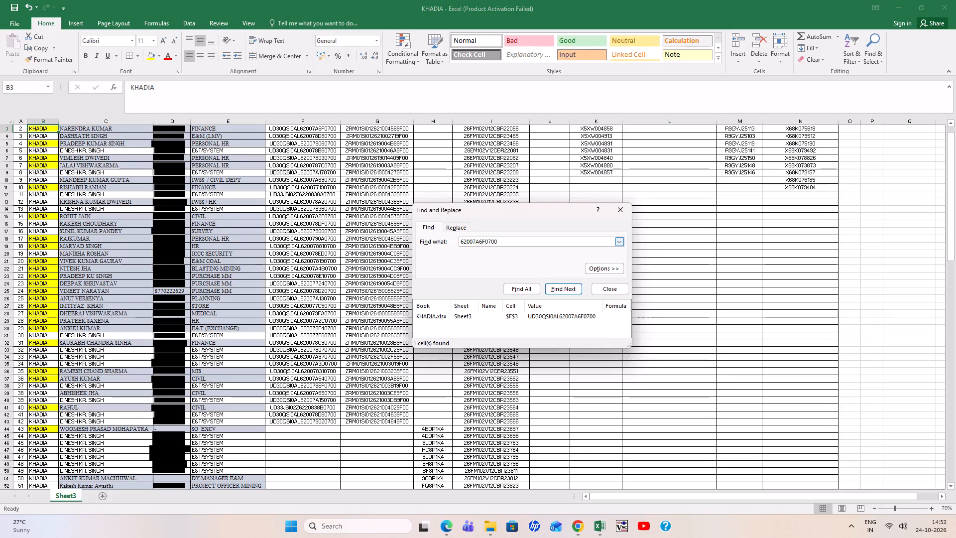
{"action": "key", "text": "BackSpace"}
{"action": "key", "text": "BackSpace"}
{"action": "key", "text": "BackSpace"}
{"action": "key", "text": "BackSpace"}
{"action": "key", "text": "BackSpace"}
{"action": "key", "text": "BackSpace"}
{"action": "key", "text": "BackSpace"}
{"action": "key", "text": "BackSpace"}
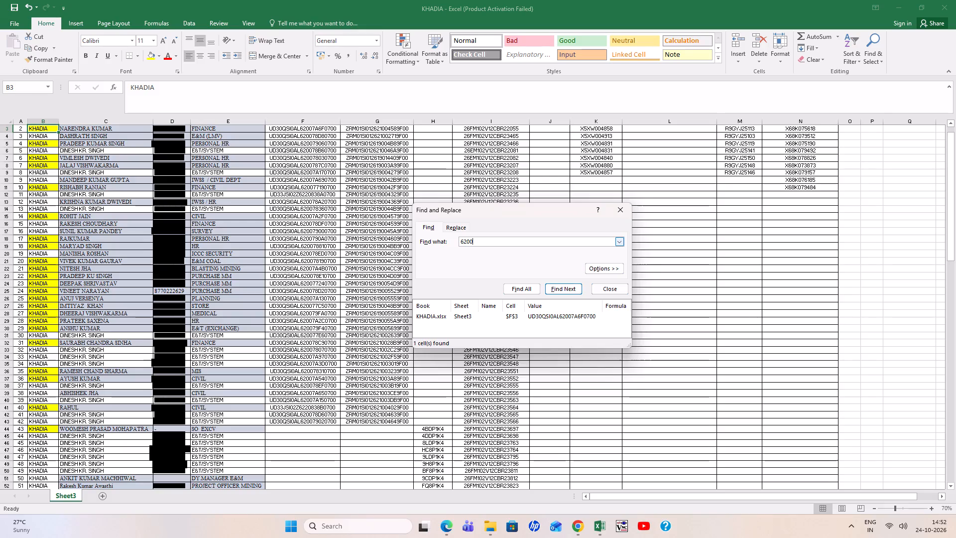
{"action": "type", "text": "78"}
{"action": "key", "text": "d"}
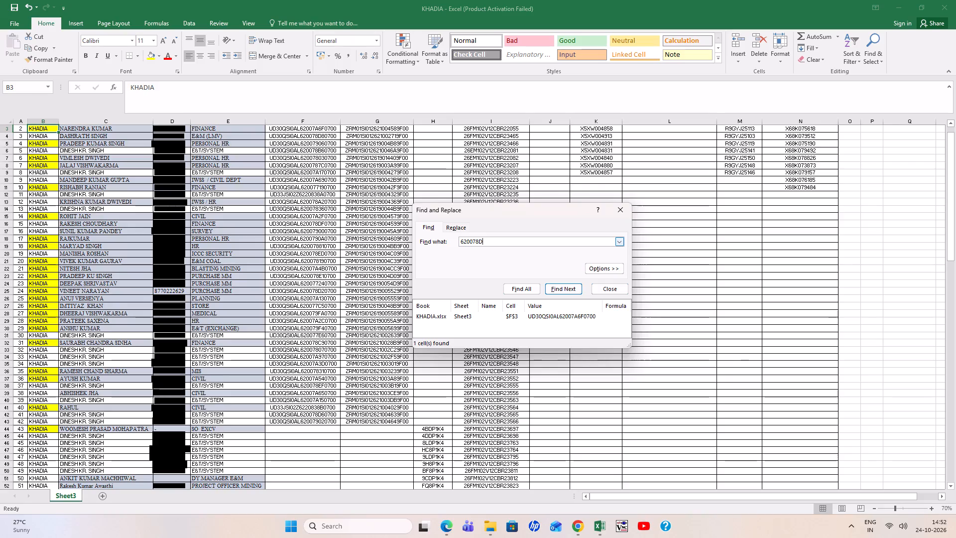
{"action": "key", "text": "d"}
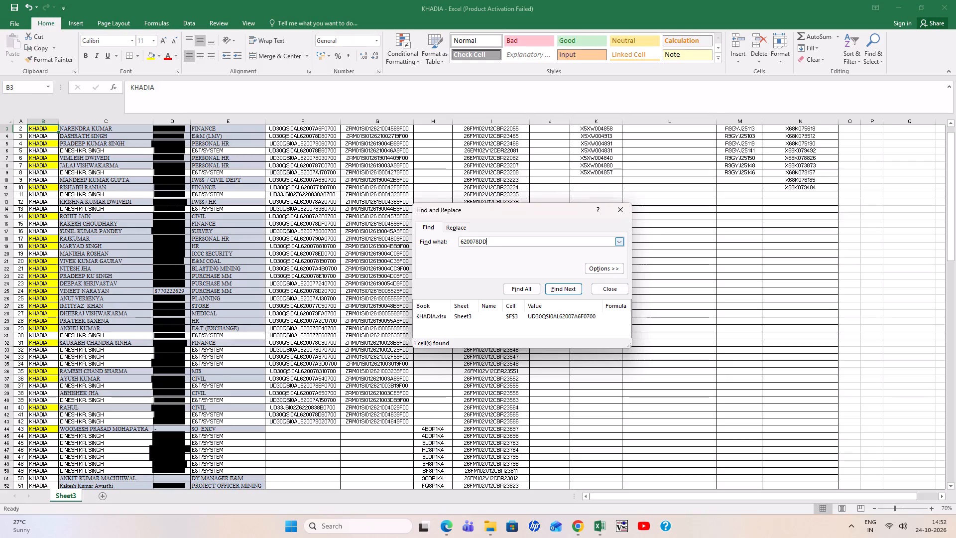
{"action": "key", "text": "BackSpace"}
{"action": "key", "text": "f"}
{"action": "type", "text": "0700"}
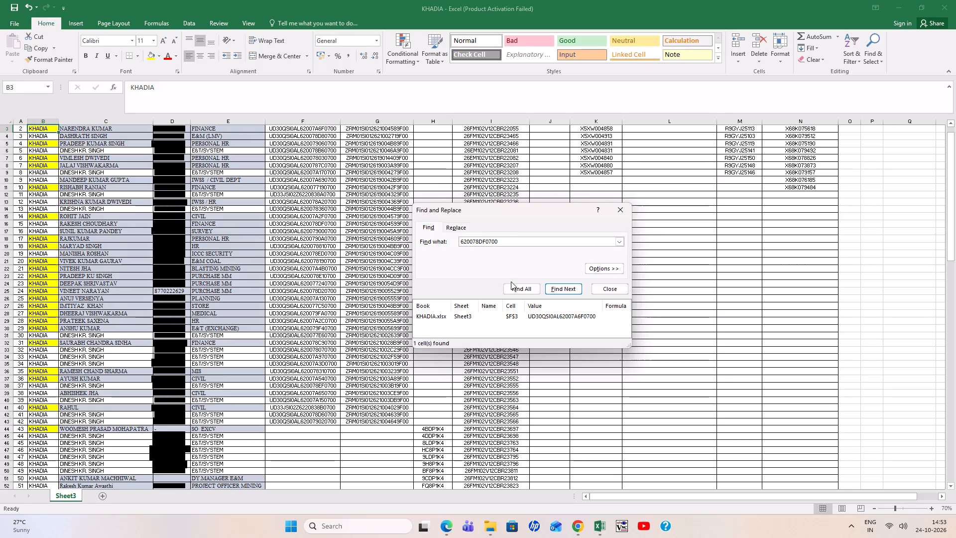
{"action": "left_click", "coordinate": [511, 284]}
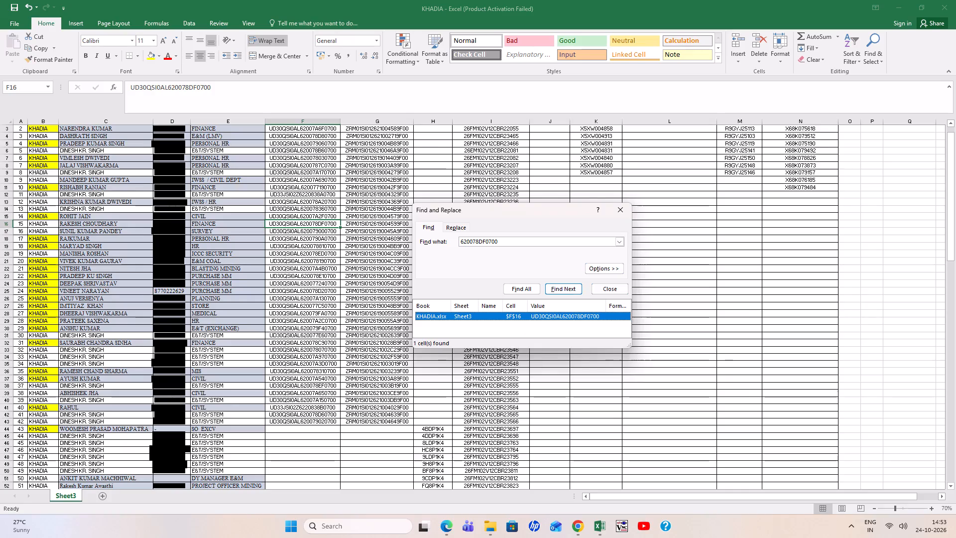
{"action": "left_click", "coordinate": [52, 224]}
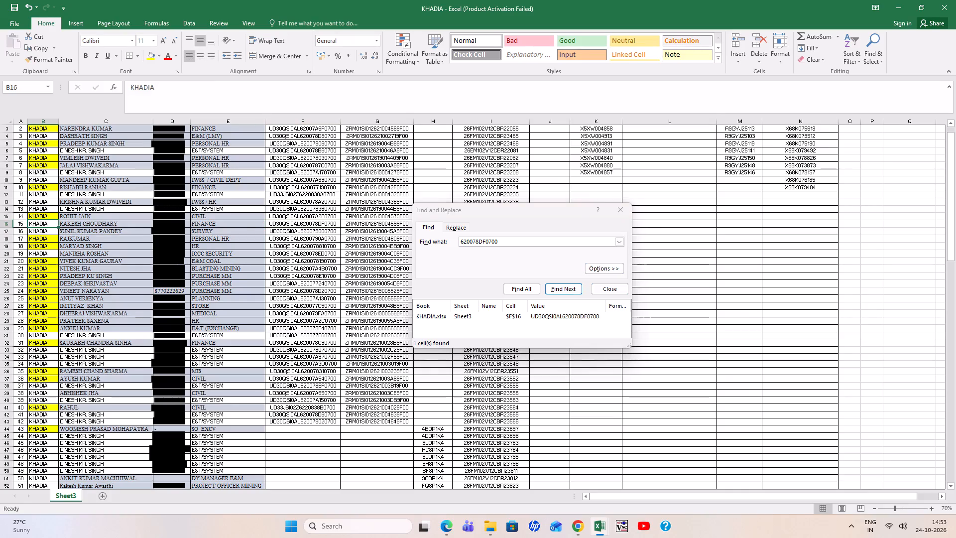
{"action": "left_click", "coordinate": [150, 56]}
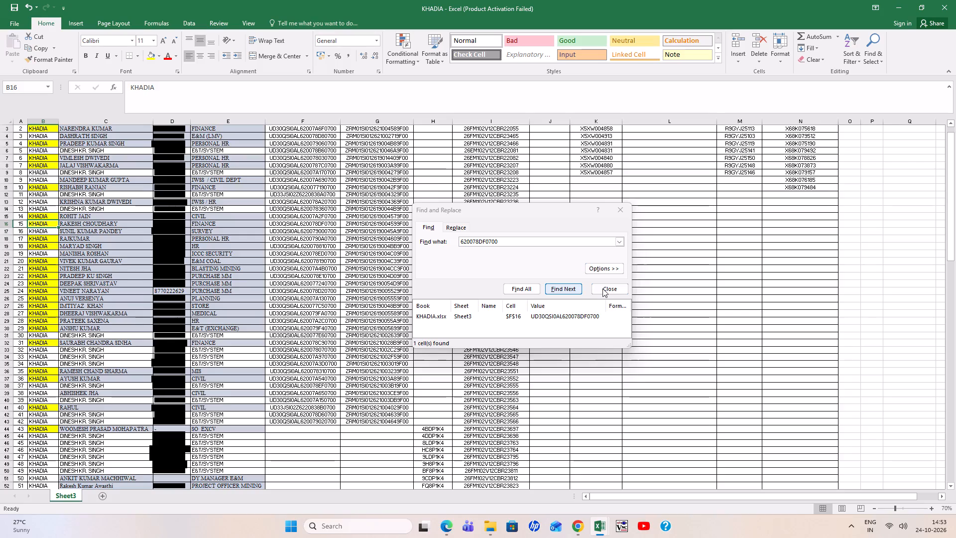
Search the sheet for the CPU serial number containing 620078B60700, listing all matches.
{"action": "left_click", "coordinate": [512, 241]}
{"action": "key", "text": "BackSpace"}
{"action": "key", "text": "BackSpace"}
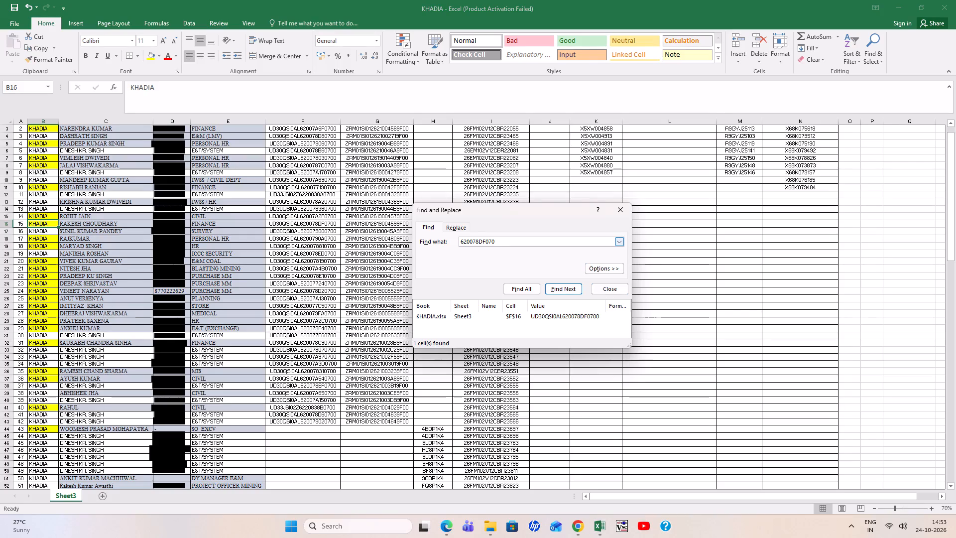
{"action": "key", "text": "BackSpace"}
{"action": "key", "text": "BackSpace"}
{"action": "key", "text": "BackSpace"}
{"action": "key", "text": "BackSpace"}
{"action": "key", "text": "BackSpace"}
{"action": "key", "text": "BackSpace"}
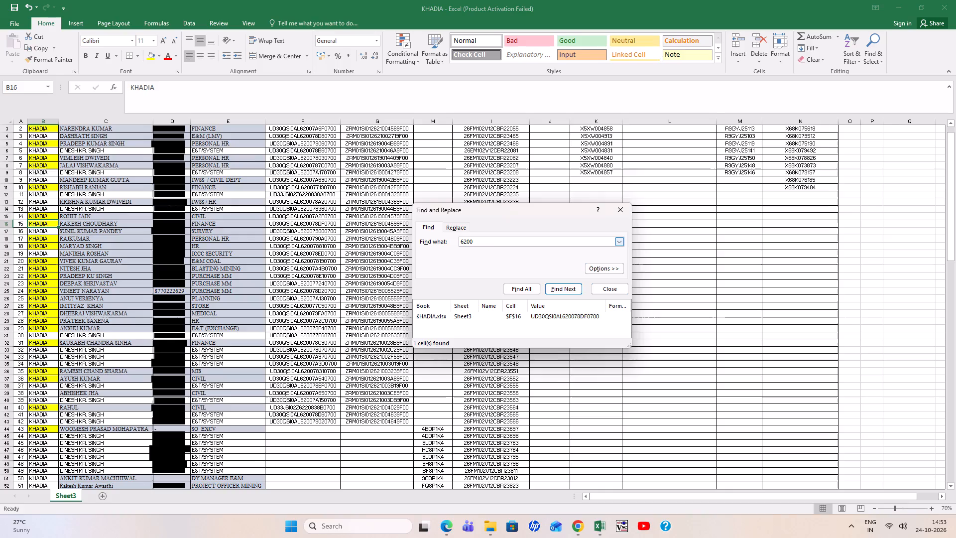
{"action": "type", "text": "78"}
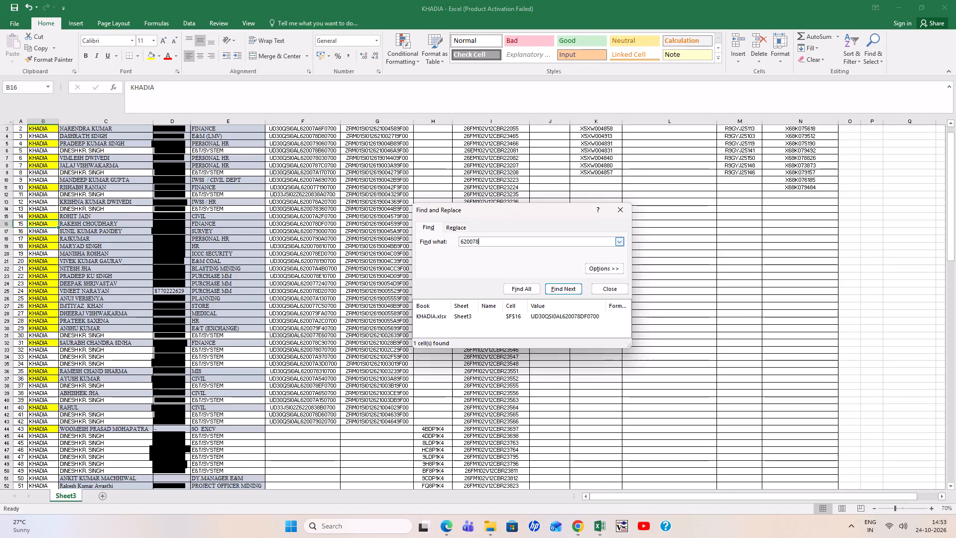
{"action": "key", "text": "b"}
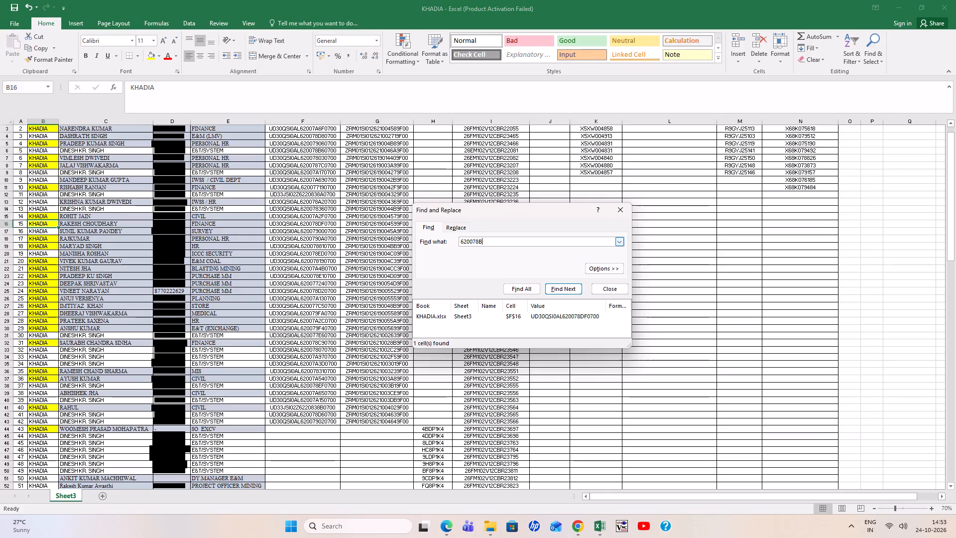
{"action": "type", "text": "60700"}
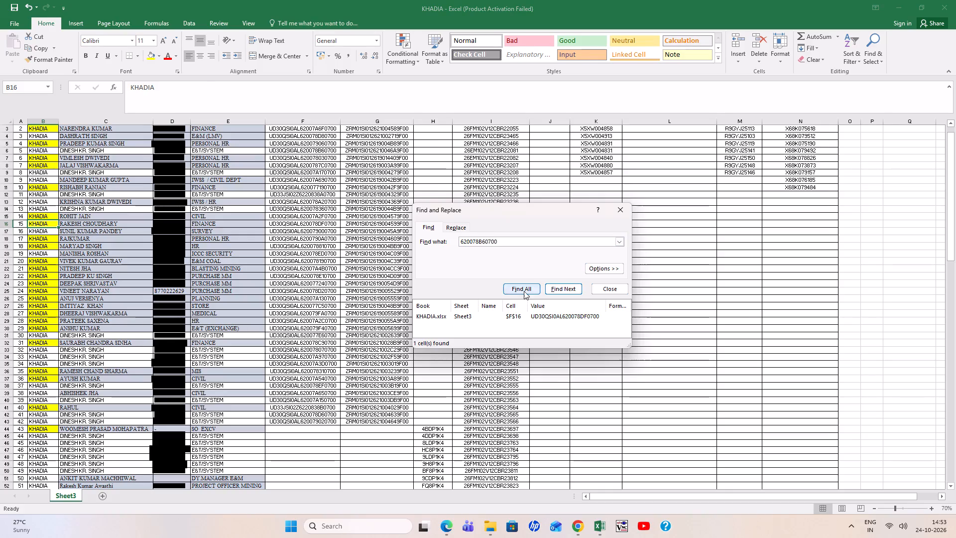
{"action": "left_click", "coordinate": [524, 288]}
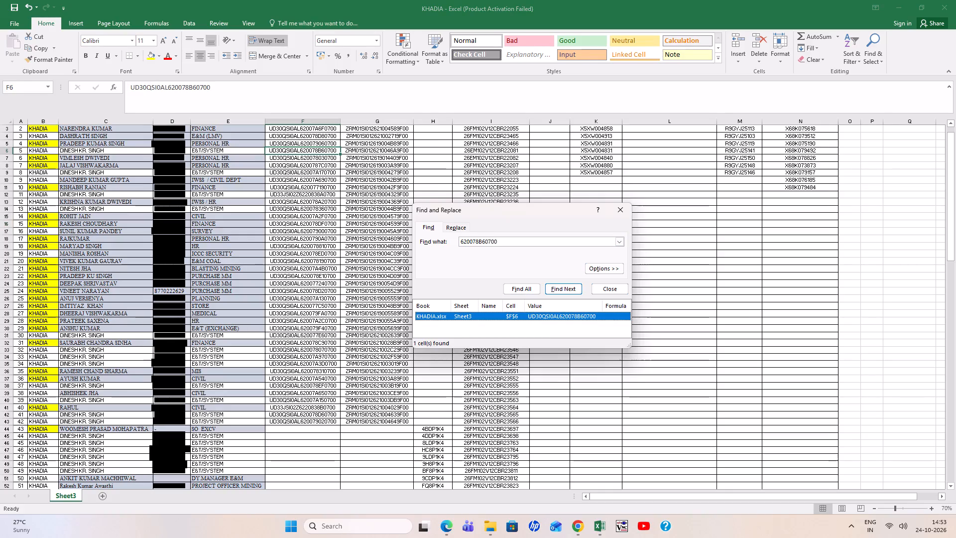
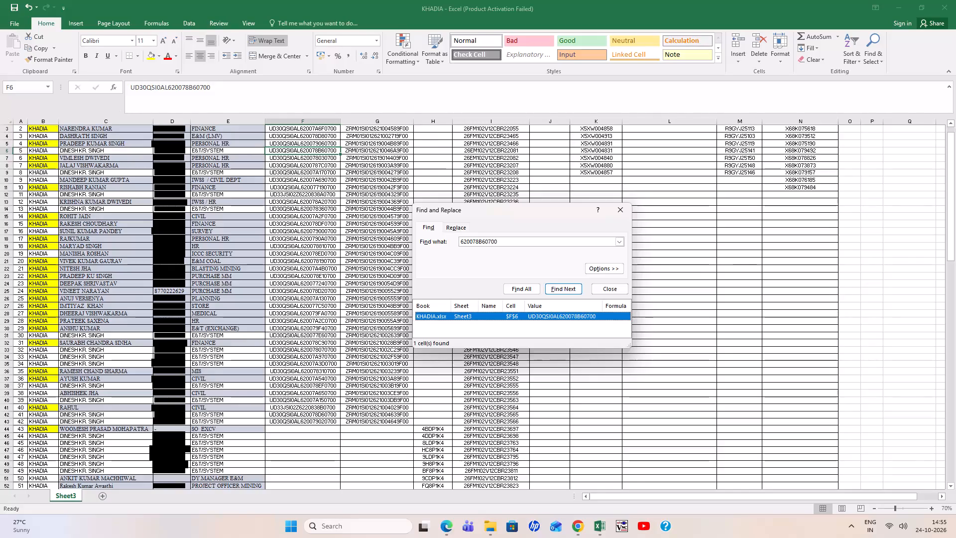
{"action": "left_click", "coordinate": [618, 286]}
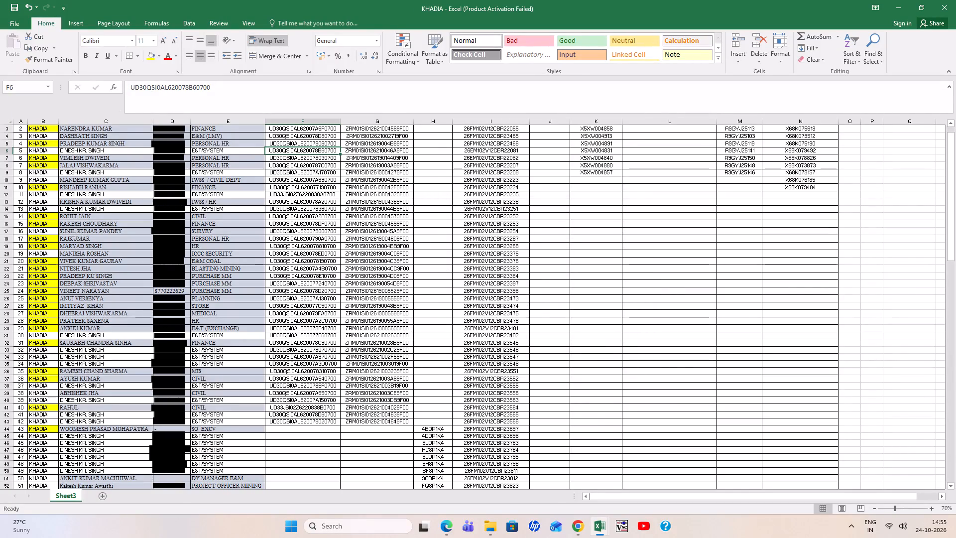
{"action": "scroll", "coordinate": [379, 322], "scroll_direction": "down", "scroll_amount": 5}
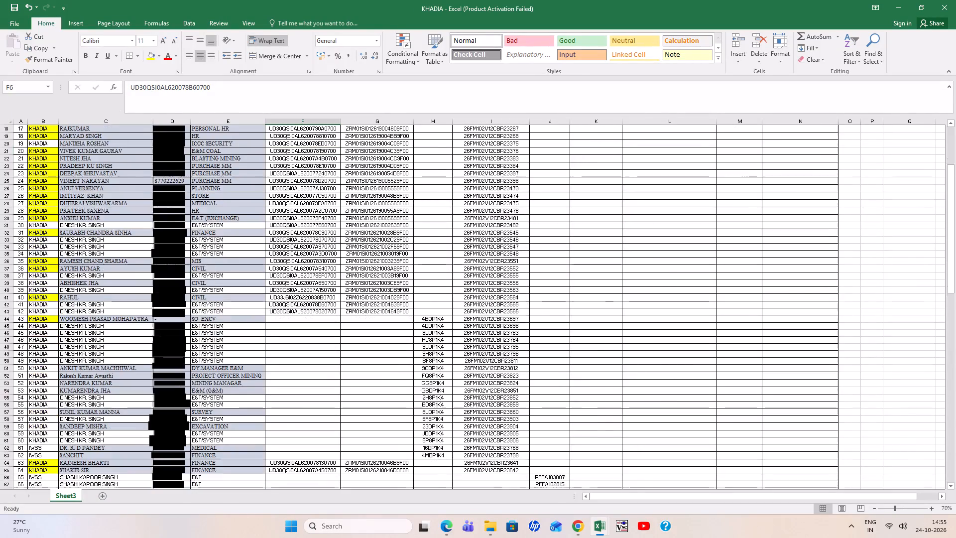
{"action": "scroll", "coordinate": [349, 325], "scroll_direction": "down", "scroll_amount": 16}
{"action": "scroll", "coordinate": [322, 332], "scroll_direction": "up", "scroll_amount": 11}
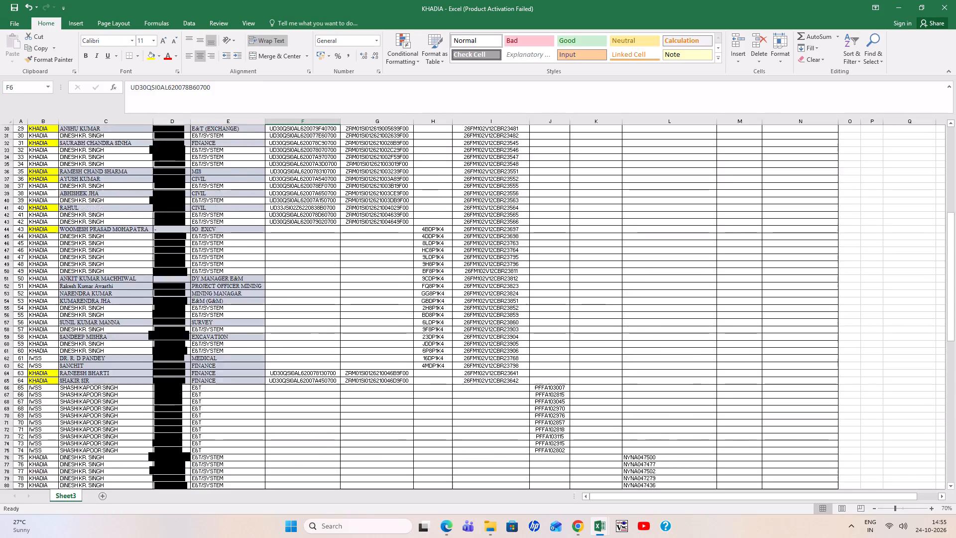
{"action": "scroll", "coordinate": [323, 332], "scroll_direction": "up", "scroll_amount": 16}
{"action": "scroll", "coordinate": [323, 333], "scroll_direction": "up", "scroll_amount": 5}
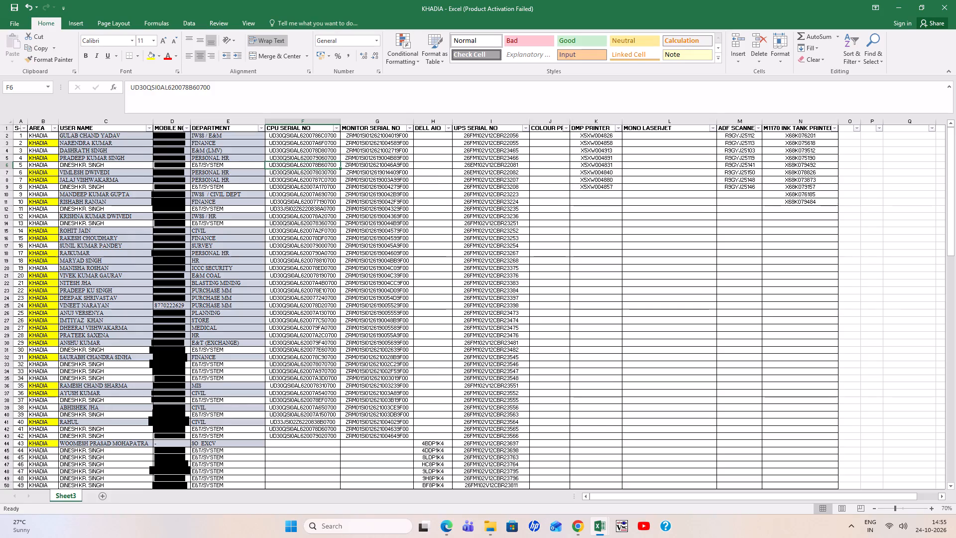
Find the CPU serial number containing 620078D80700 and fill the AREA cell of its E&M (LMV) record in row 4 with yellow.
{"action": "key", "text": "ctrl+a"}
{"action": "key", "text": "ctrl+f"}
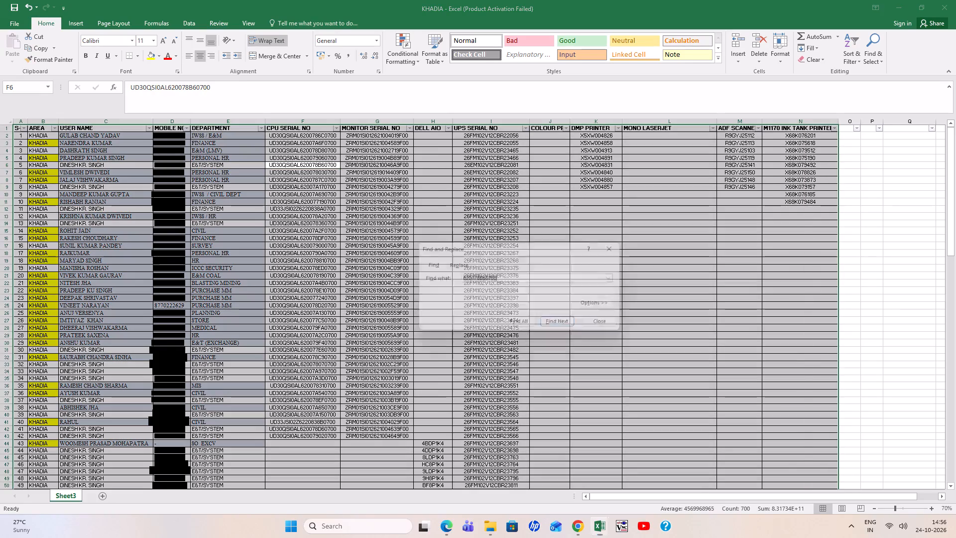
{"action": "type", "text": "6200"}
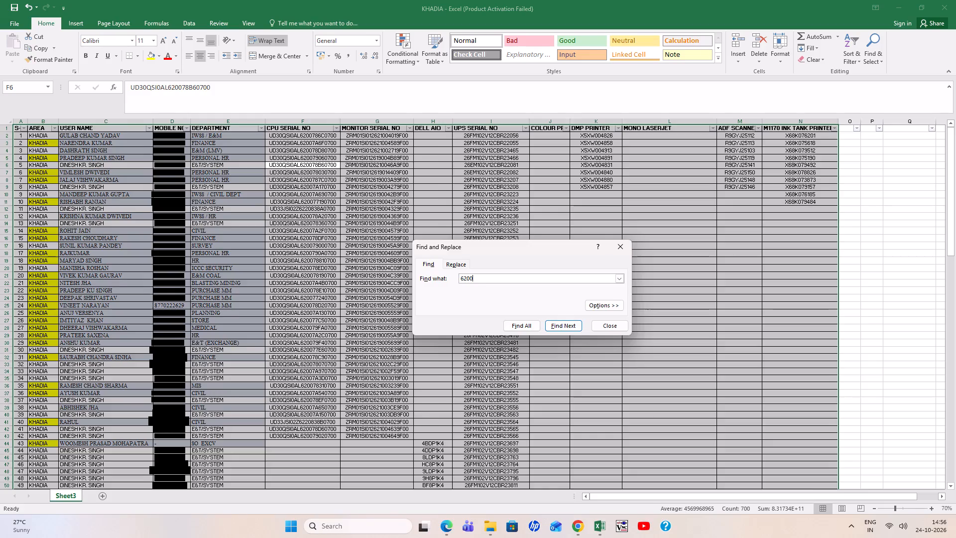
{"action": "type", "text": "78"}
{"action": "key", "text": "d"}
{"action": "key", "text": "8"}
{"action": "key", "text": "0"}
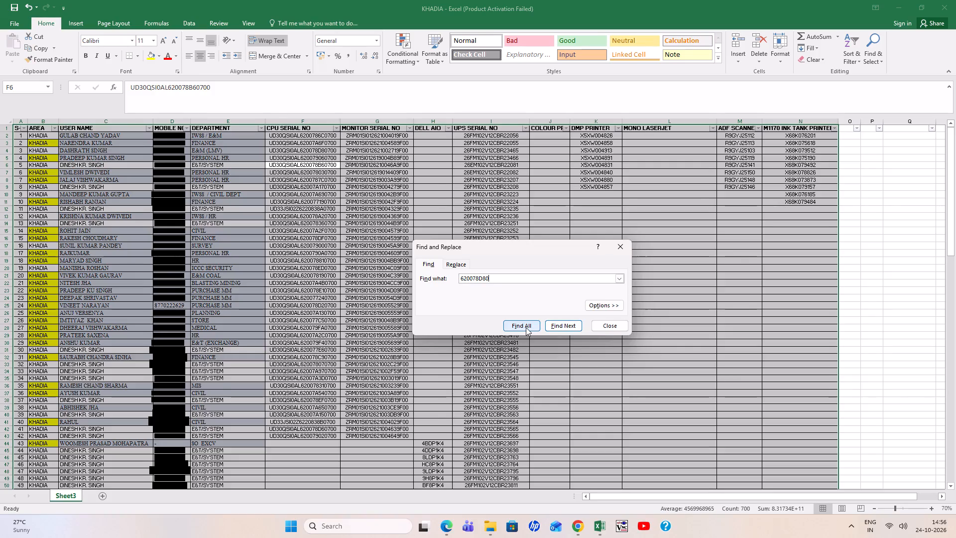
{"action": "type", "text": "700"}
{"action": "left_click", "coordinate": [540, 324]}
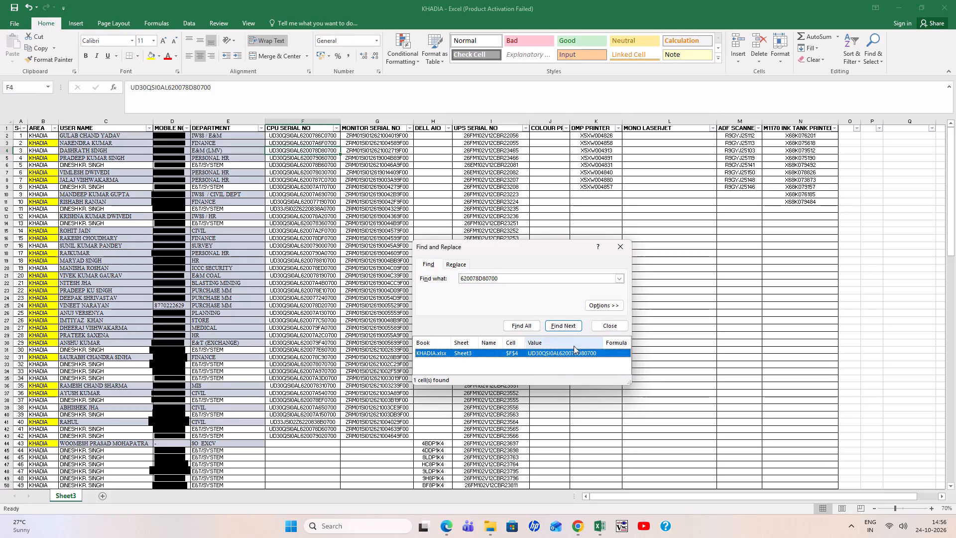
{"action": "left_click", "coordinate": [38, 149]}
{"action": "left_click", "coordinate": [150, 57]}
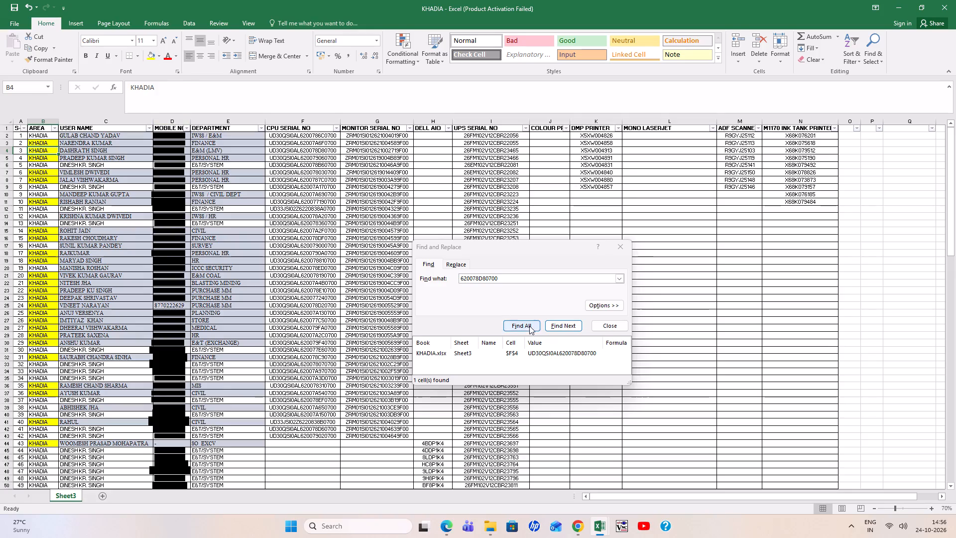
{"action": "left_click", "coordinate": [590, 325]}
{"action": "left_click", "coordinate": [595, 325]}
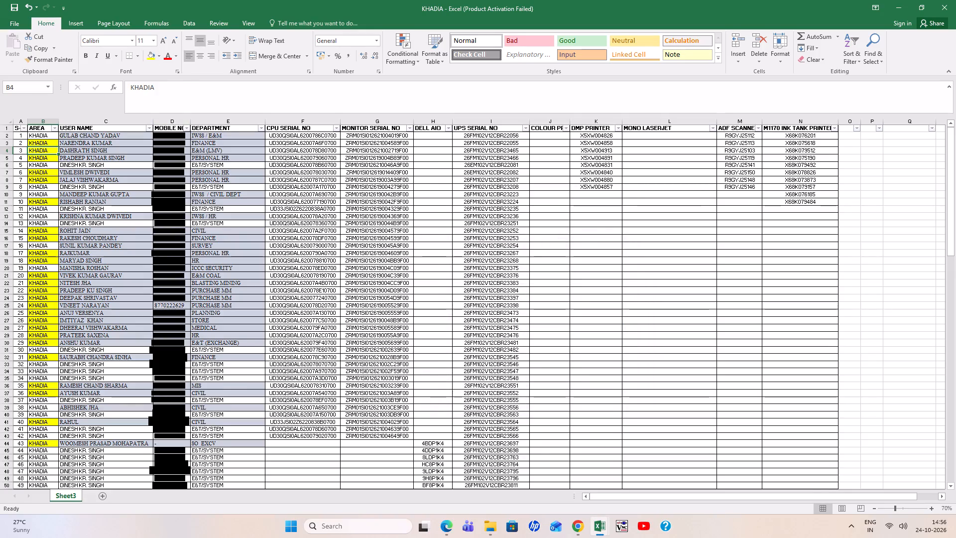
Save the KHADIA workbook with the highlighted records.
{"action": "scroll", "coordinate": [204, 232], "scroll_direction": "up", "scroll_amount": 12}
{"action": "left_click", "coordinate": [15, 6]}
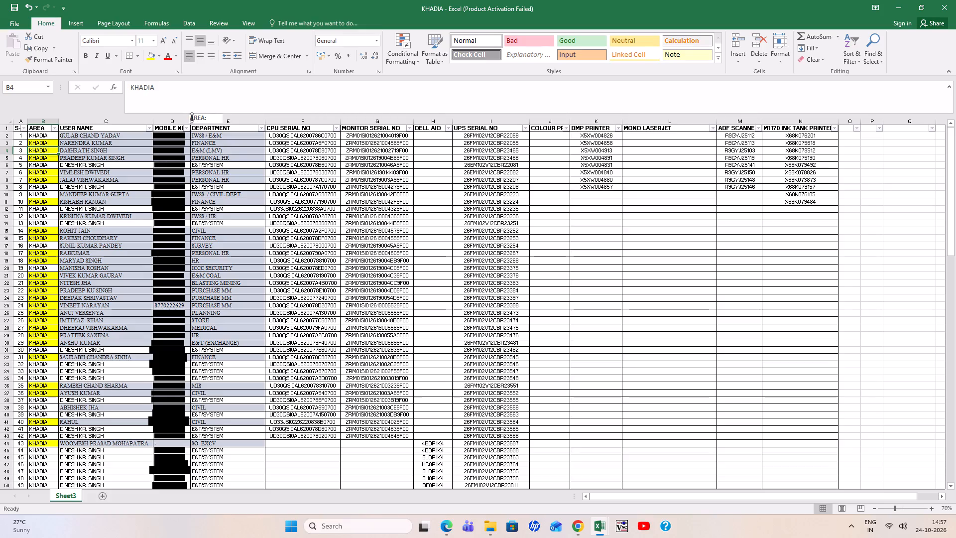
{"action": "triple_click", "coordinate": [15, 9]}
{"action": "left_click", "coordinate": [15, 9]}
{"action": "scroll", "coordinate": [360, 379], "scroll_direction": "up", "scroll_amount": 9}
{"action": "scroll", "coordinate": [514, 284], "scroll_direction": "down", "scroll_amount": 18}
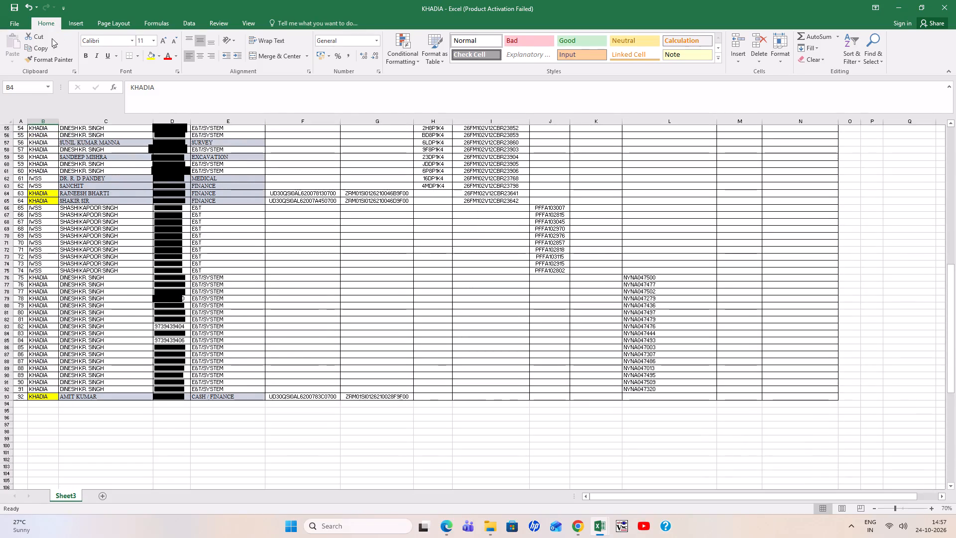
{"action": "left_click", "coordinate": [13, 8]}
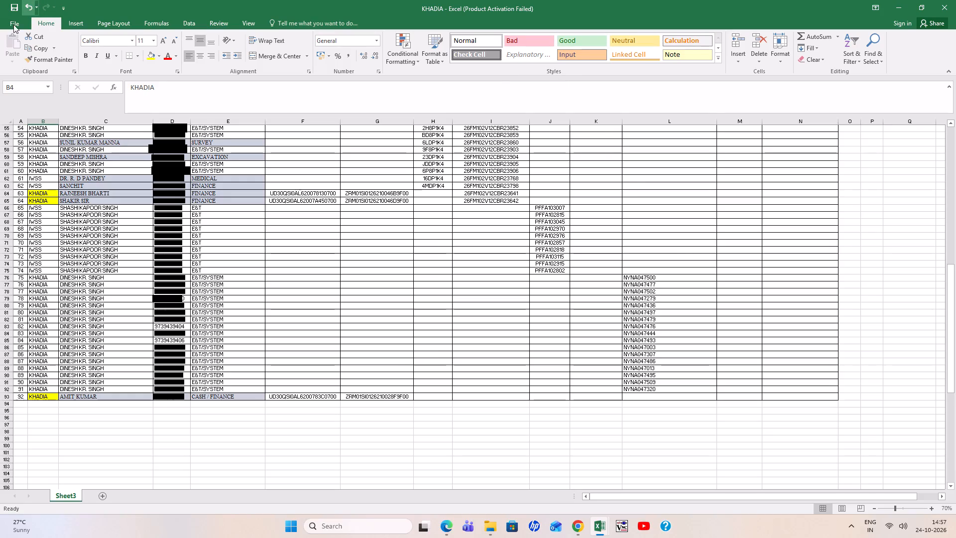
{"action": "left_click", "coordinate": [16, 7]}
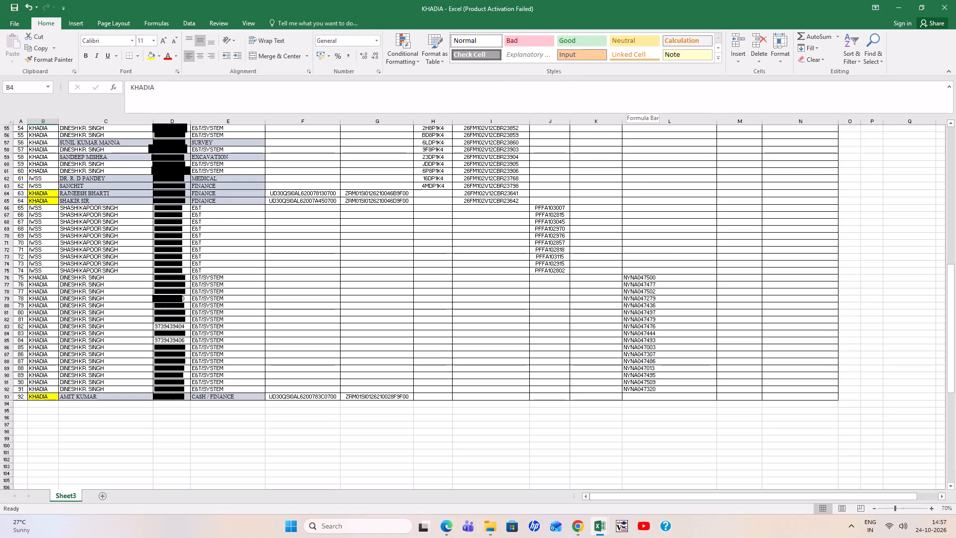
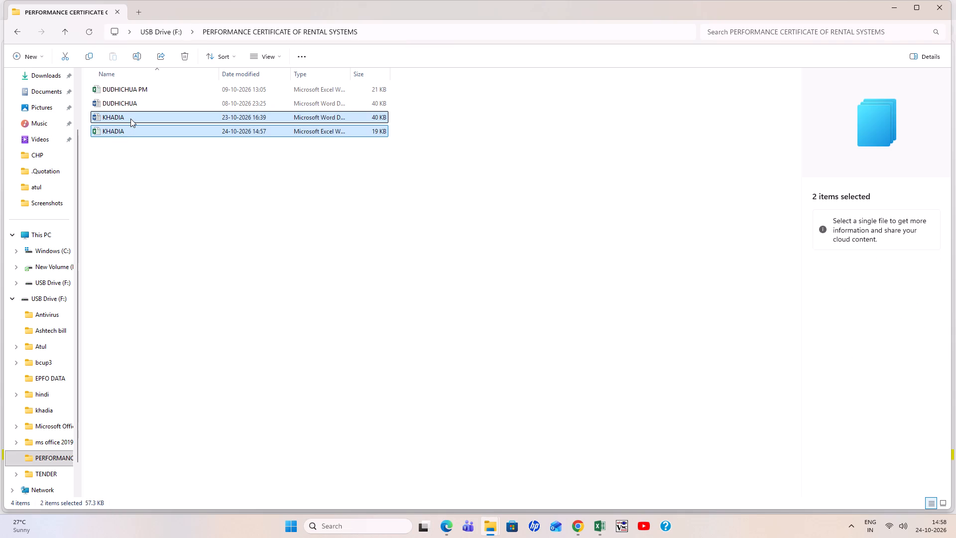
Copy the KHADIA Word document and KHADIA Excel workbook from the PERFORMANCE CERTIFICATE OF RENTAL SYSTEMS folder to the clipboard.
{"action": "key", "text": "ctrl+c"}
{"action": "key", "text": "ctrl+c"}
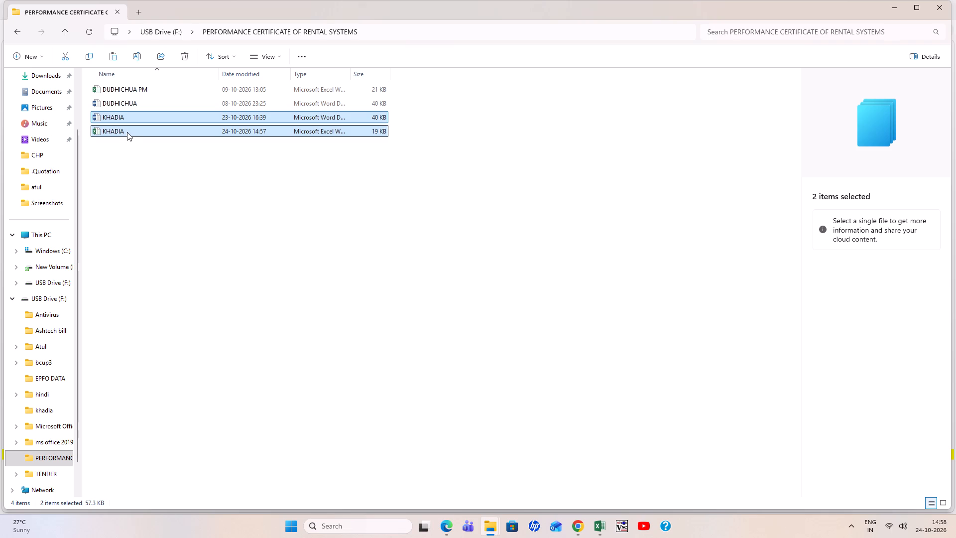
{"action": "key", "text": "ctrl+c"}
{"action": "key", "text": "ctrl+c"}
{"action": "key", "text": "ctrl+c"}
{"action": "key", "text": "ctrl+c"}
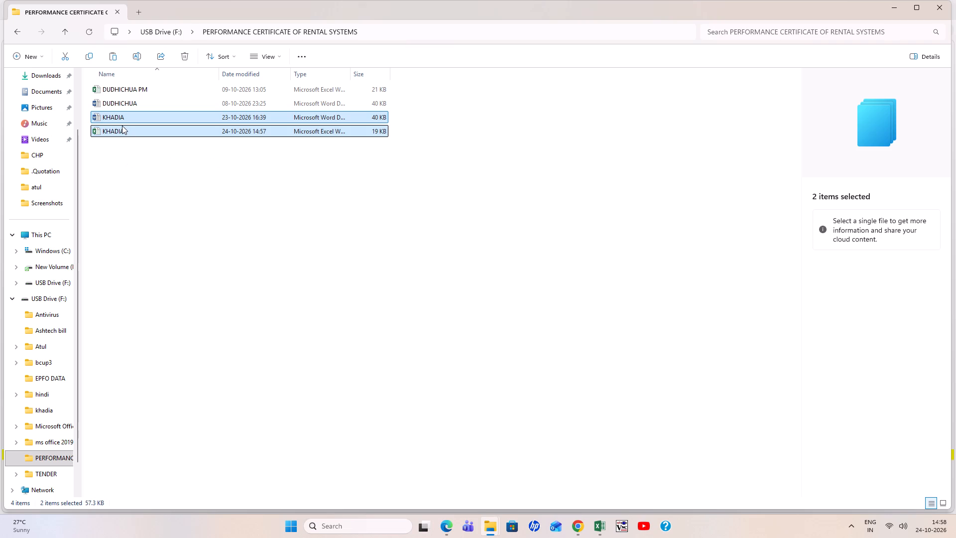